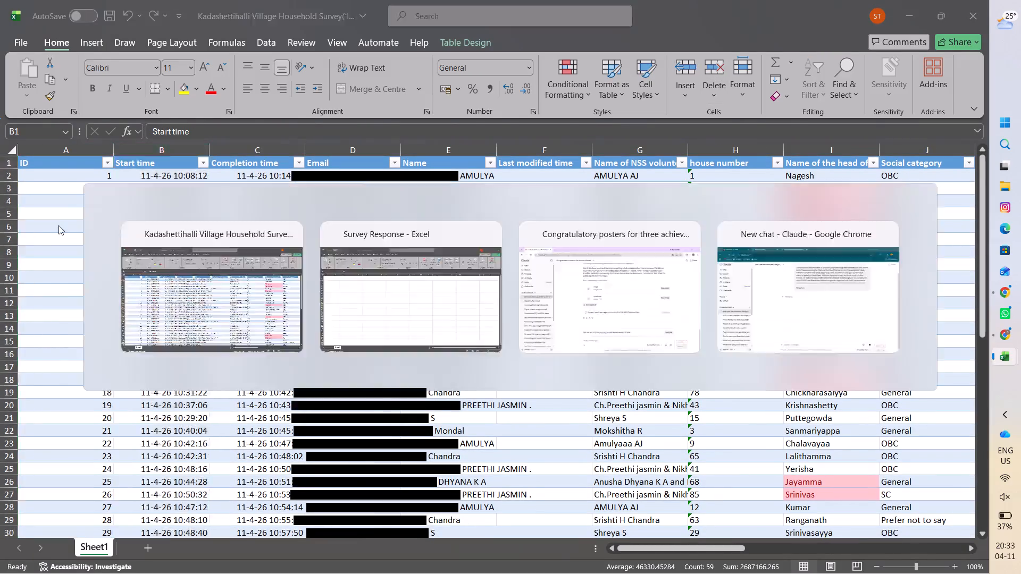
{"action": "type", "text": "SlNo"}
{"action": "key", "text": "BackSpace"}
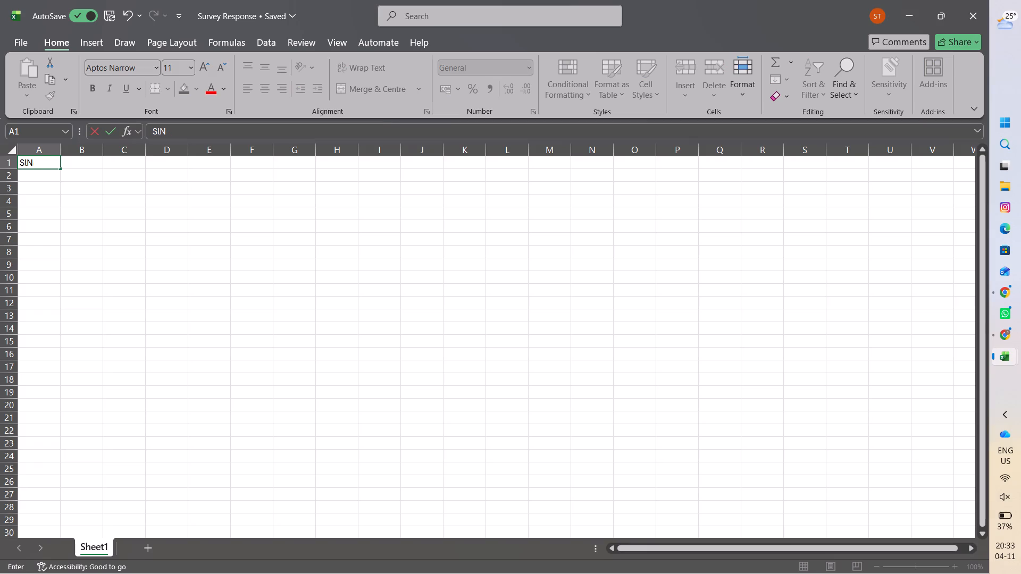
{"action": "key", "text": "BackSpace"}
{"action": "key", "text": "space"}
{"action": "key", "text": "shift+n"}
{"action": "type", "text": "o."}
{"action": "key", "text": "Tab"}
Recheck the household survey headers and enter "Name" in cell B1 of the Survey Response workbook.
{"action": "key", "text": "alt+Tab"}
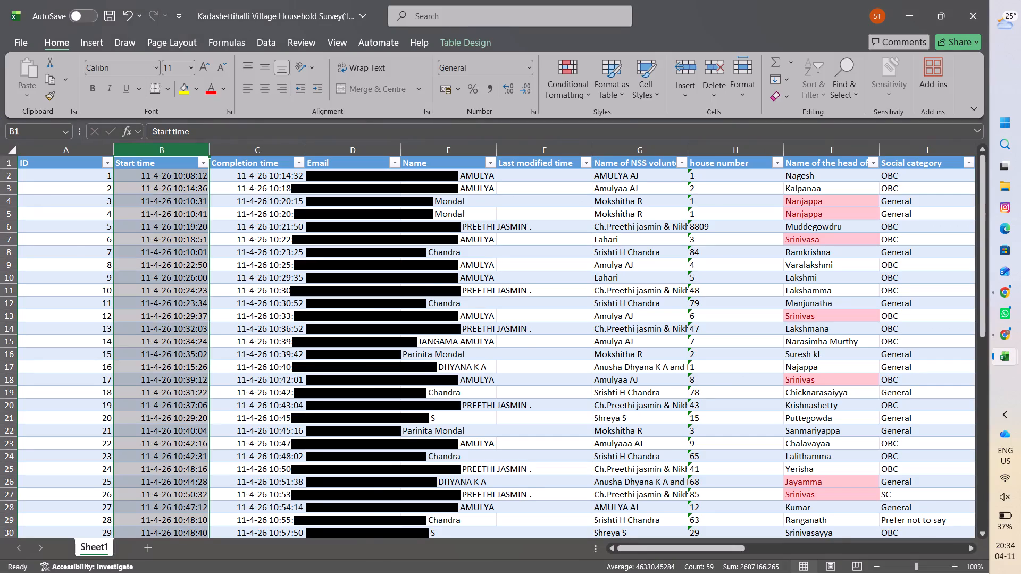
{"action": "key", "text": "alt+Tab"}
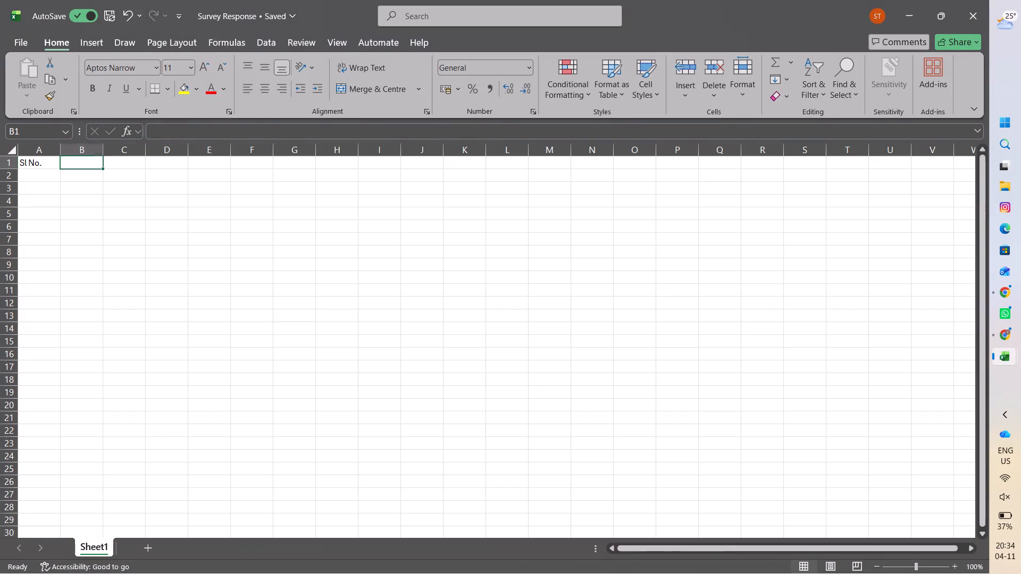
{"action": "type", "text": "Name"}
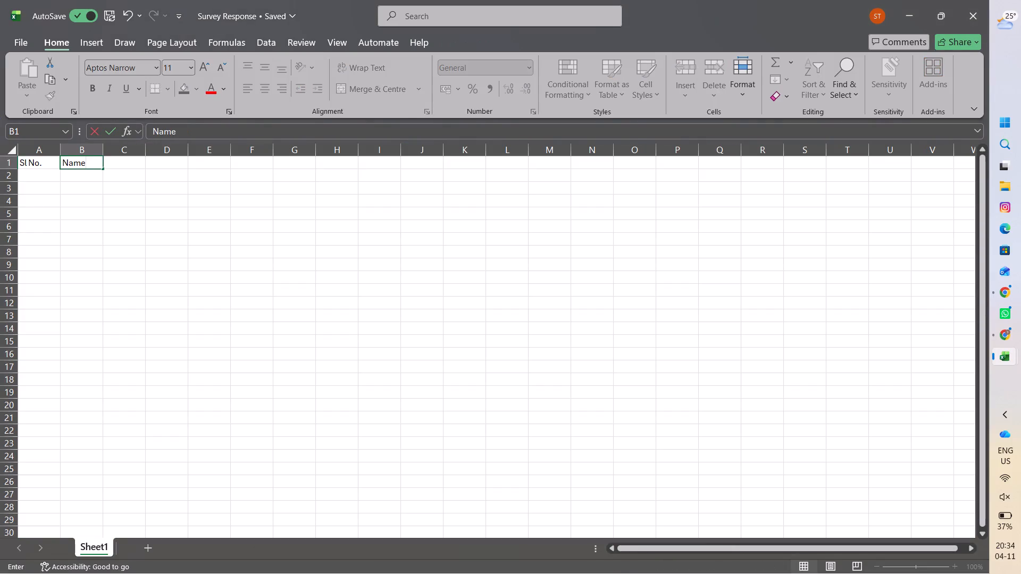
{"action": "key", "text": "Tab"}
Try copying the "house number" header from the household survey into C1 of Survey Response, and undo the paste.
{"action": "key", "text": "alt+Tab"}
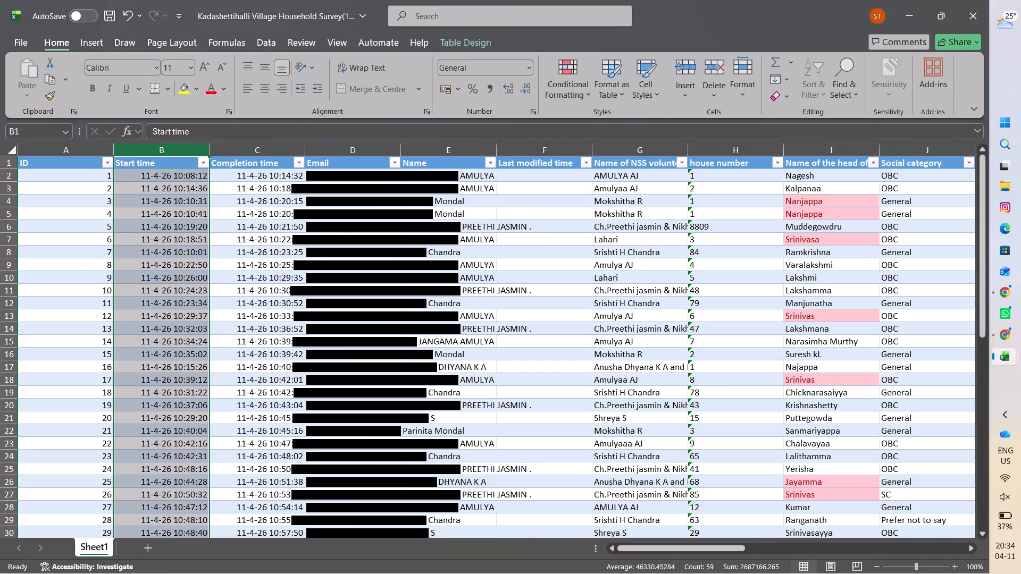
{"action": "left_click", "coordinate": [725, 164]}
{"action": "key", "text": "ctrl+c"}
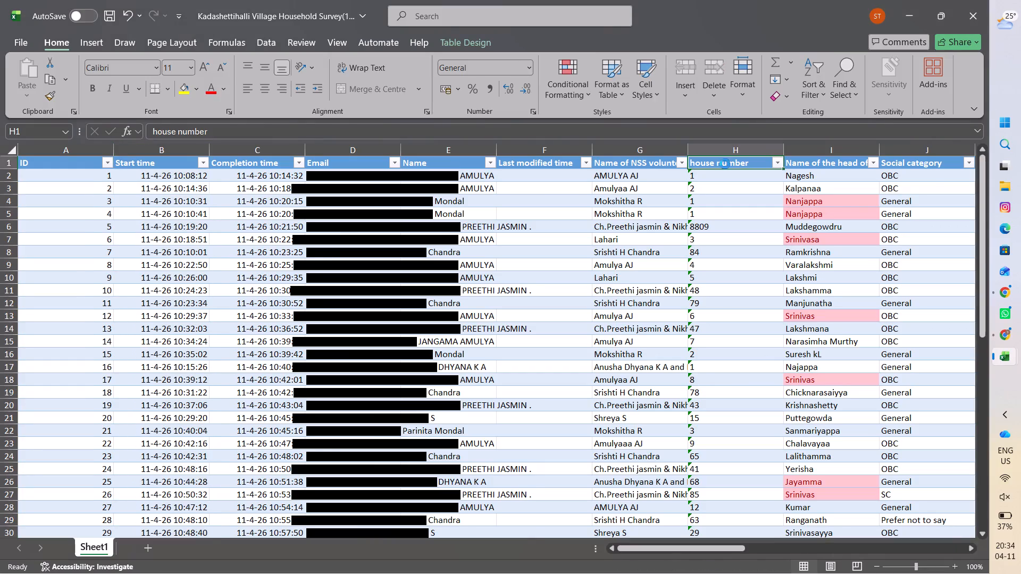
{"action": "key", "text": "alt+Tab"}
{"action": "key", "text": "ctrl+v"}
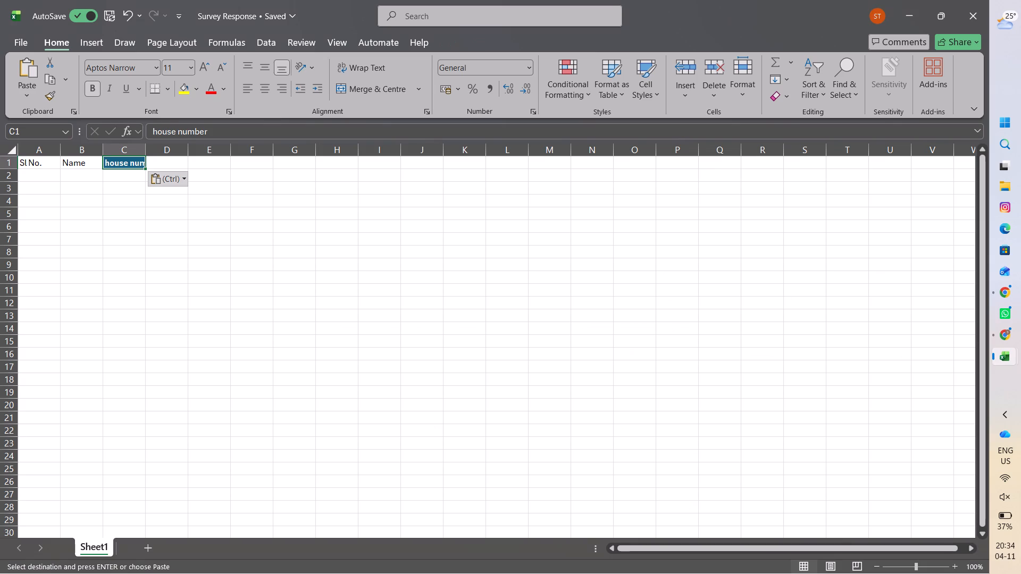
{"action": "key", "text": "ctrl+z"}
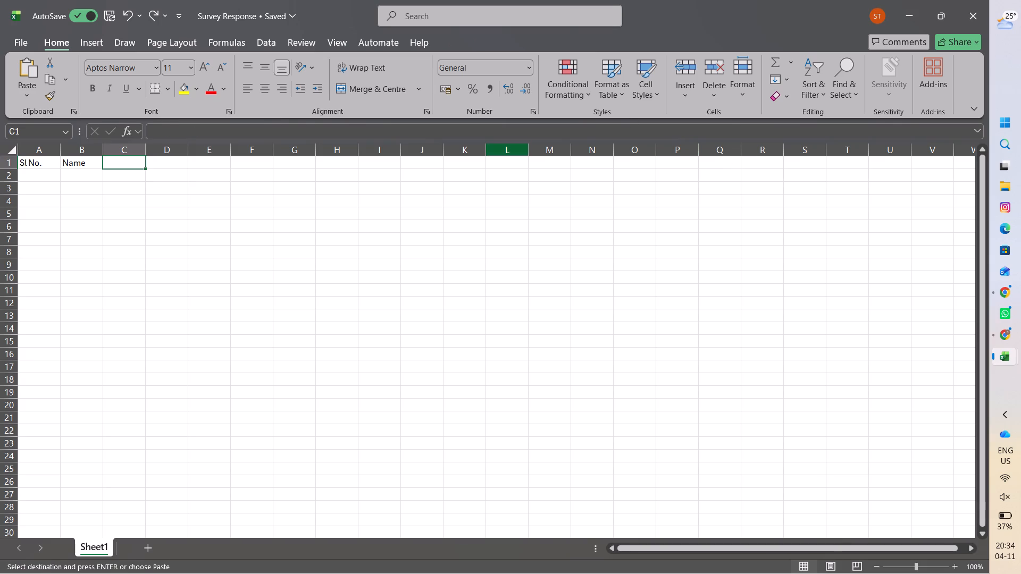
Enter the header "House No." in cell C1 of the Survey Response sheet.
{"action": "left_click", "coordinate": [124, 164]}
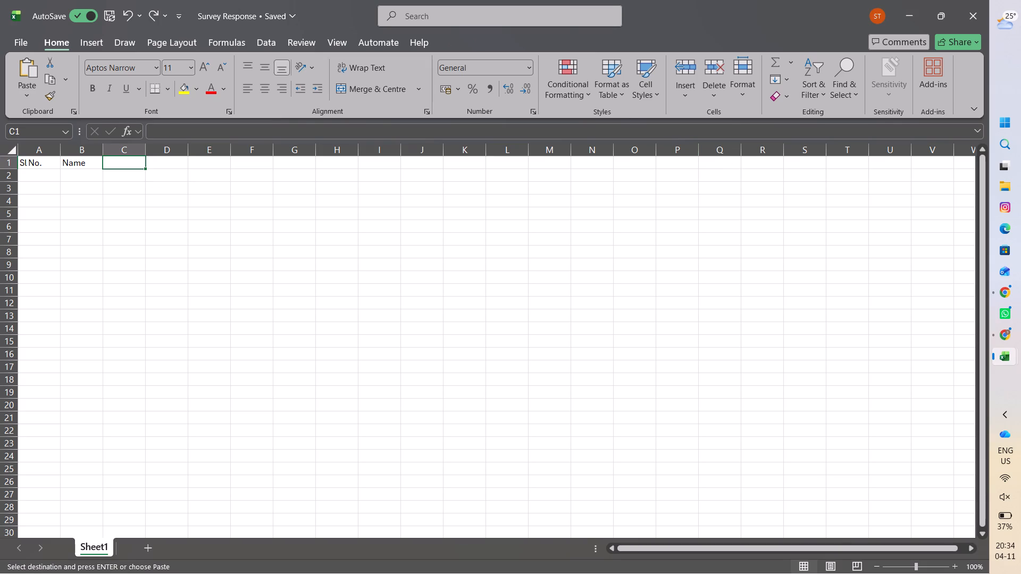
{"action": "type", "text": "House No."}
{"action": "key", "text": "Tab"}
Copy the "Name of the head of the family" header from the household survey workbook into D1 of Survey Response.
{"action": "key", "text": "alt+Tab"}
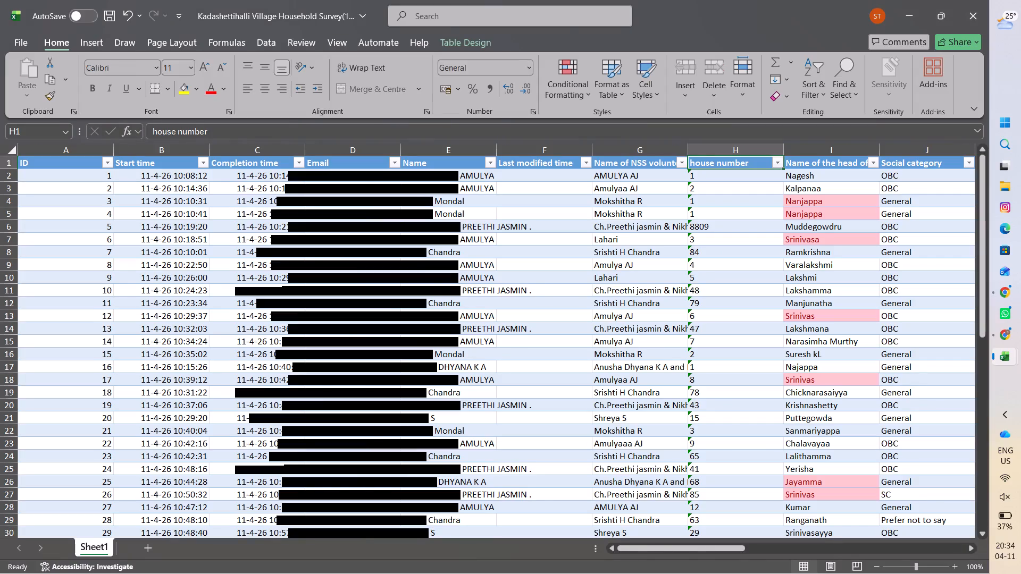
{"action": "scroll", "coordinate": [832, 168], "scroll_direction": "left", "scroll_amount": 1}
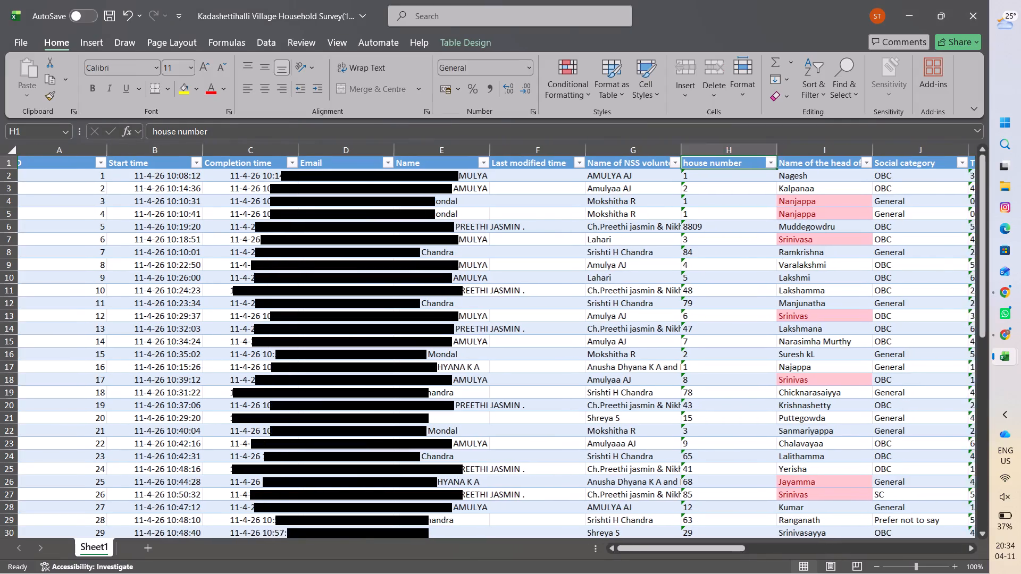
{"action": "scroll", "coordinate": [832, 168], "scroll_direction": "left", "scroll_amount": 1}
{"action": "left_click", "coordinate": [773, 164]}
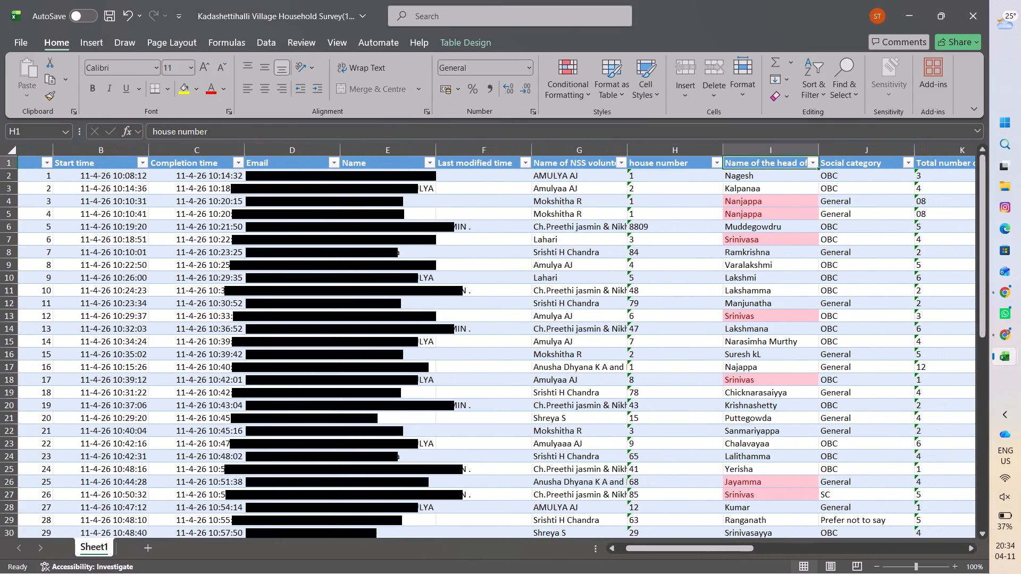
{"action": "key", "text": "ctrl+c"}
{"action": "key", "text": "alt+Tab"}
{"action": "key", "text": "ctrl+v"}
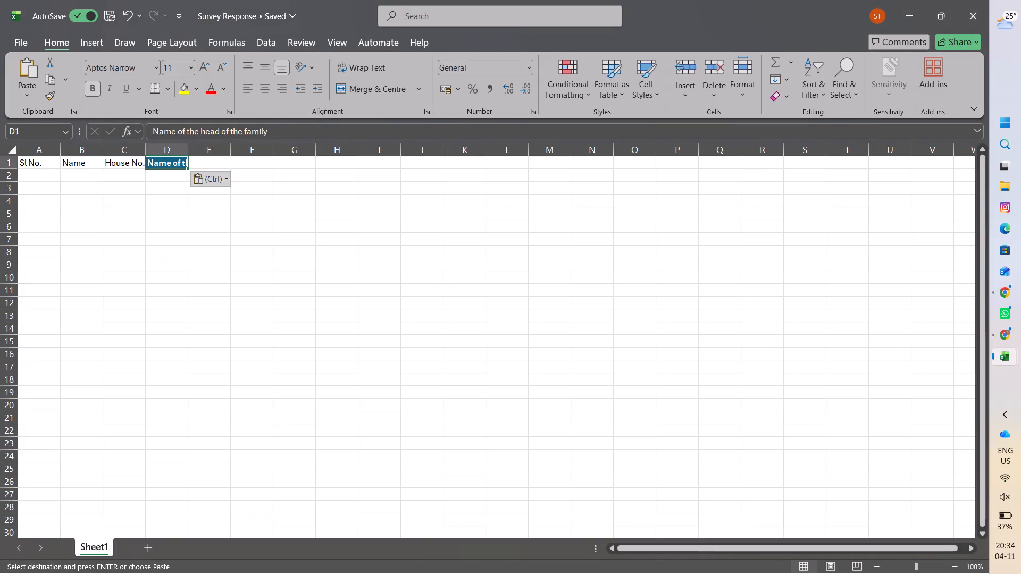
Set the fill of header cell D1 to white and its font colour to Automatic.
{"action": "left_click", "coordinate": [194, 91]}
{"action": "left_click", "coordinate": [181, 157]}
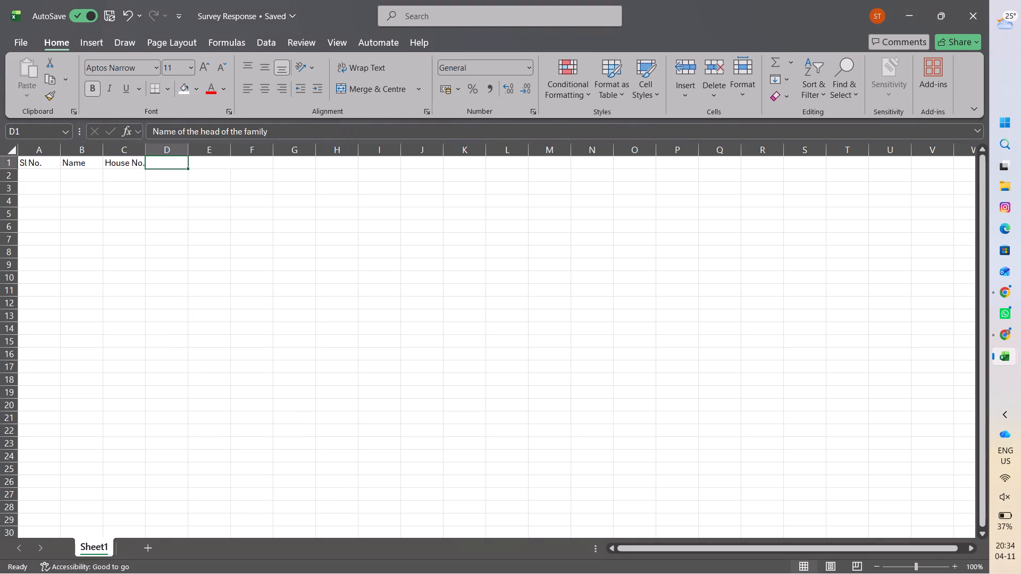
{"action": "left_click", "coordinate": [227, 86]}
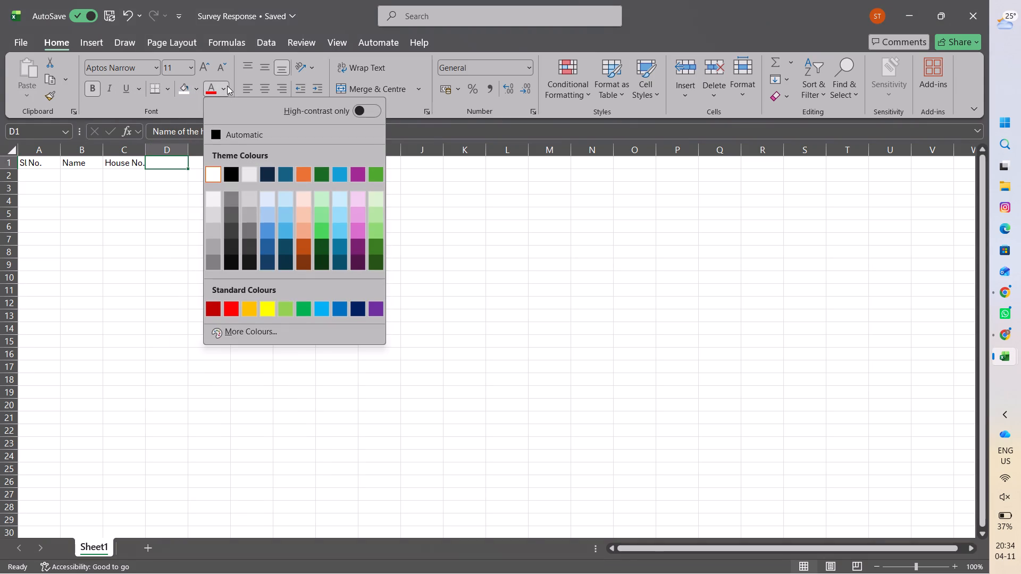
{"action": "left_click", "coordinate": [217, 134]}
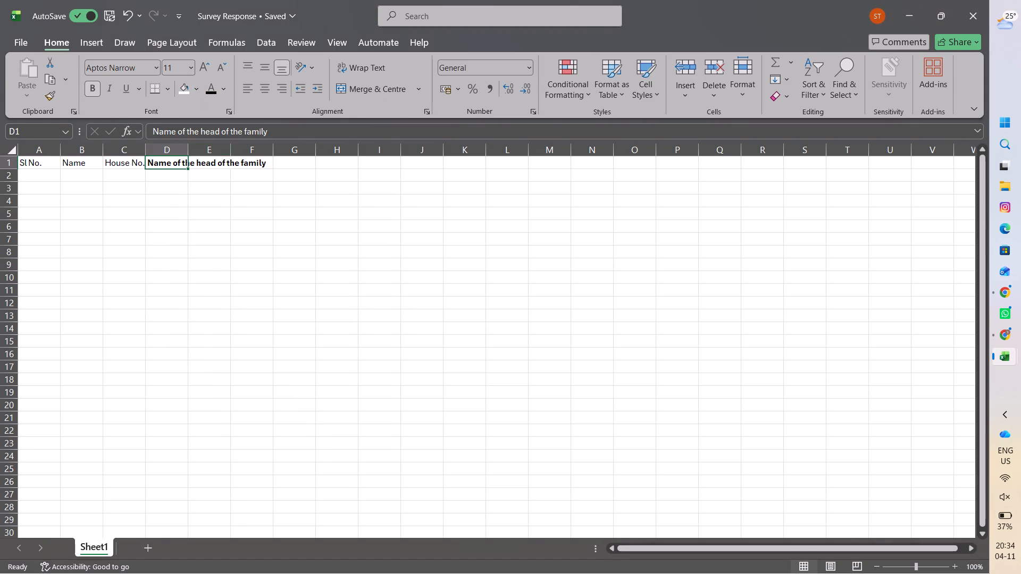
Make the headers "House No.", "Name" and "Sl No." in cells C1, B1 and A1 bold.
{"action": "left_click", "coordinate": [122, 166]}
{"action": "left_click", "coordinate": [94, 86]}
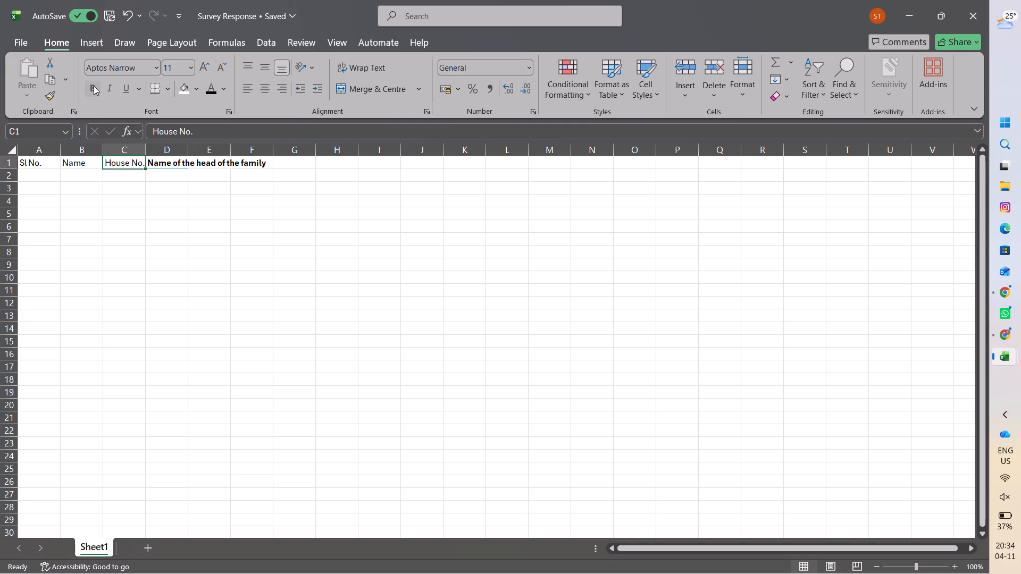
{"action": "left_click", "coordinate": [86, 165]}
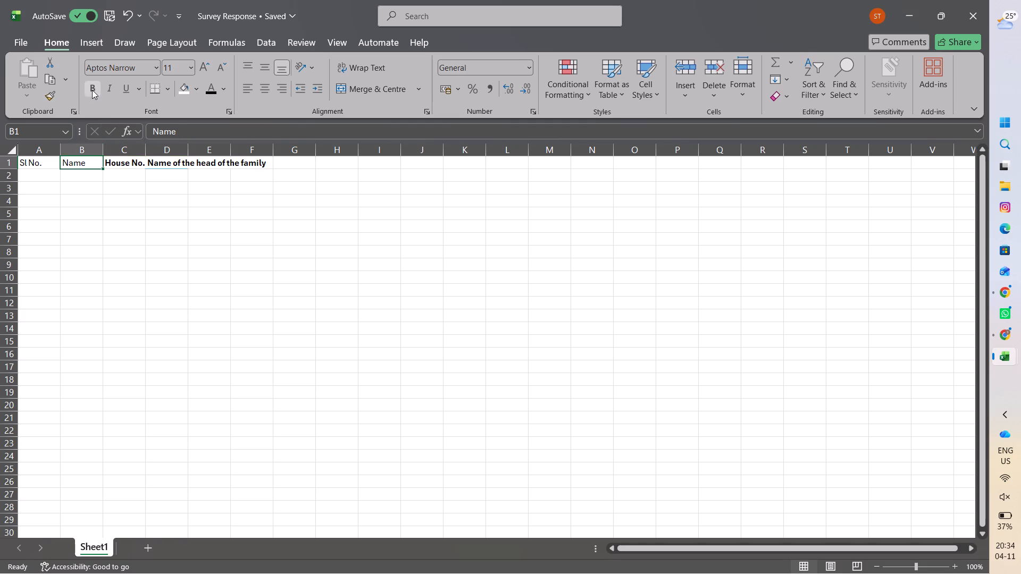
{"action": "left_click", "coordinate": [92, 90]}
{"action": "left_click", "coordinate": [25, 172]}
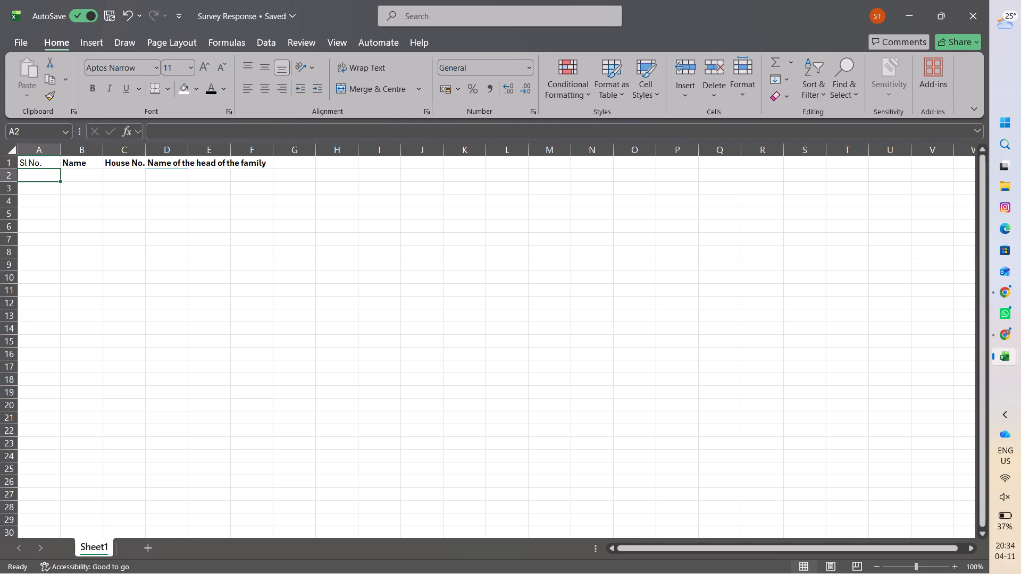
{"action": "left_click", "coordinate": [37, 159]}
{"action": "left_click", "coordinate": [90, 91]}
Copy the "Social category" header from the household survey workbook into E1 of Survey Response.
{"action": "left_click", "coordinate": [163, 167]}
{"action": "key", "text": "Tab"}
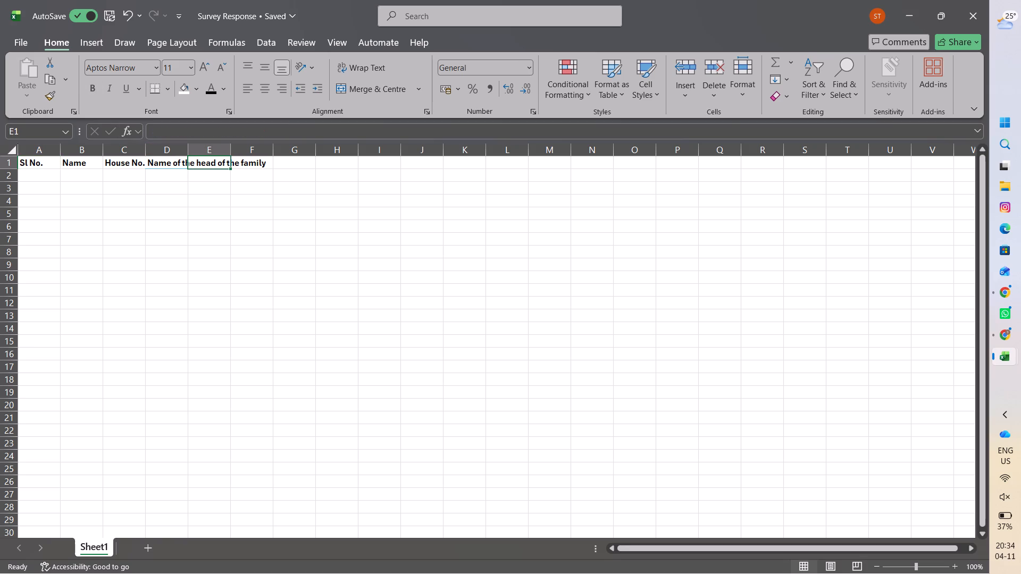
{"action": "key", "text": "alt+Tab"}
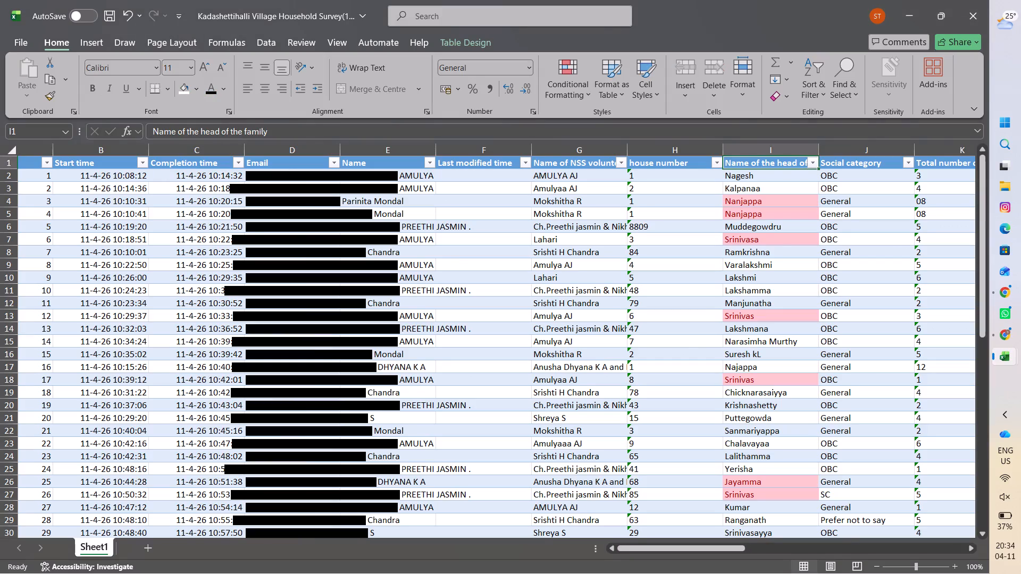
{"action": "left_click", "coordinate": [847, 162]}
{"action": "key", "text": "ctrl+c"}
{"action": "key", "text": "alt+Tab"}
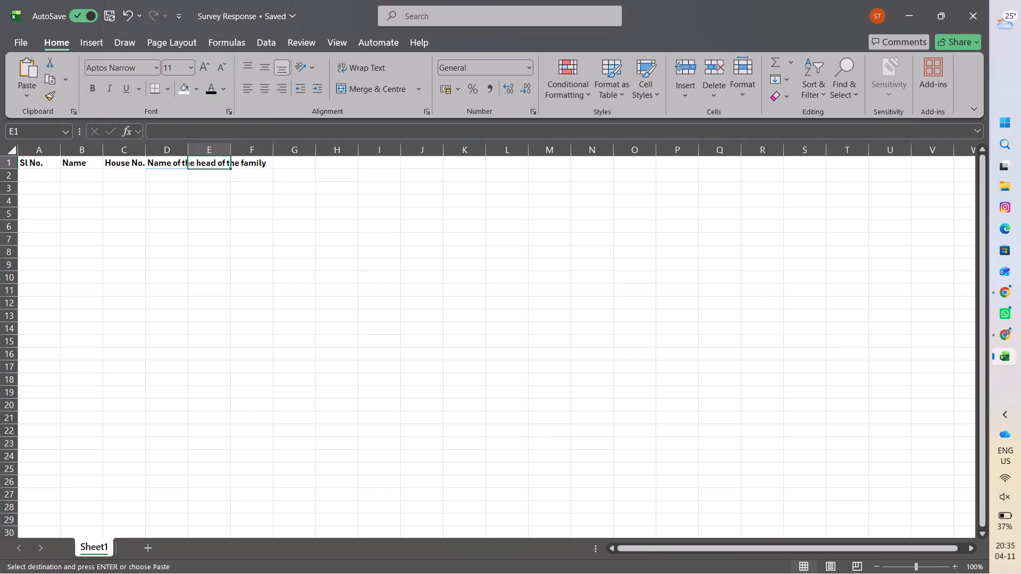
{"action": "key", "text": "ctrl+v"}
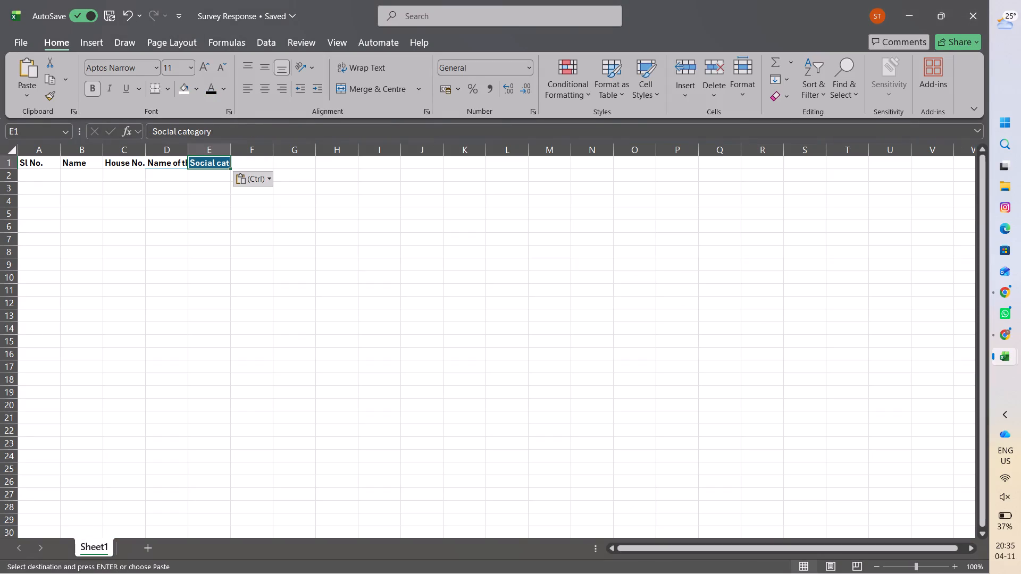
Copy the "Total number of family members" header from the household survey into F1 of Survey Response.
{"action": "key", "text": "Tab"}
{"action": "key", "text": "alt+Tab"}
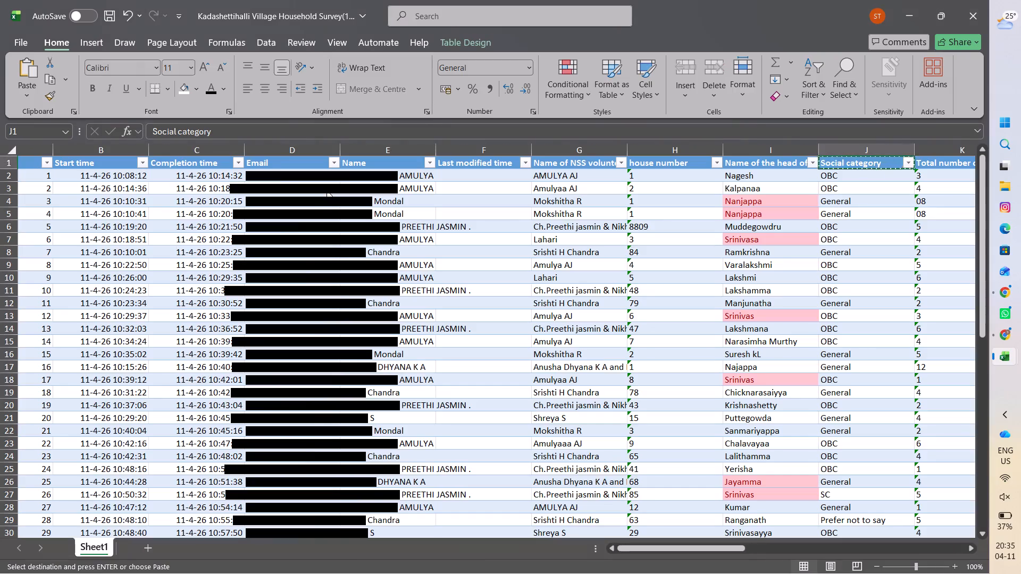
{"action": "left_click", "coordinate": [949, 163]}
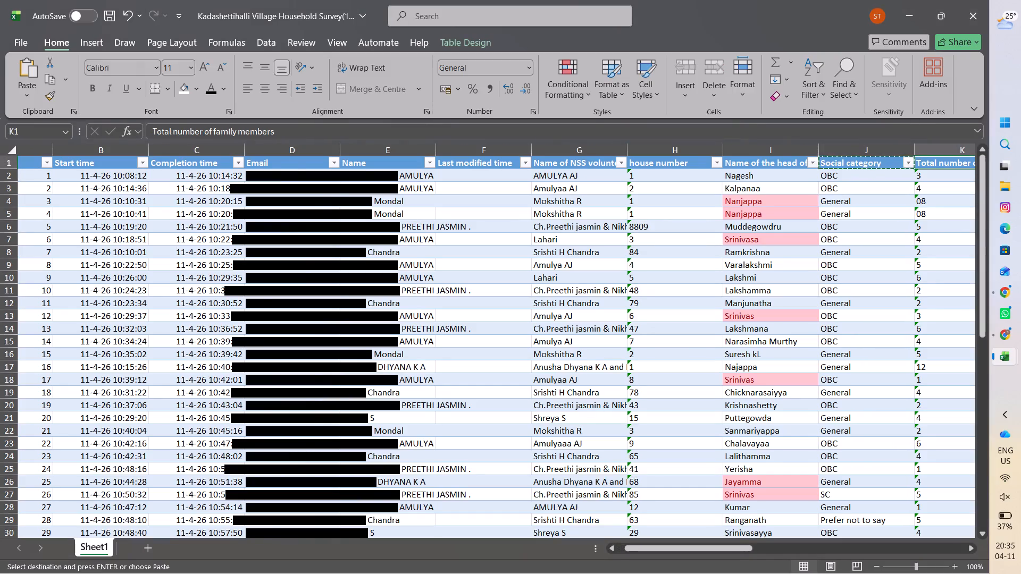
{"action": "key", "text": "ctrl+c"}
{"action": "key", "text": "alt+Tab"}
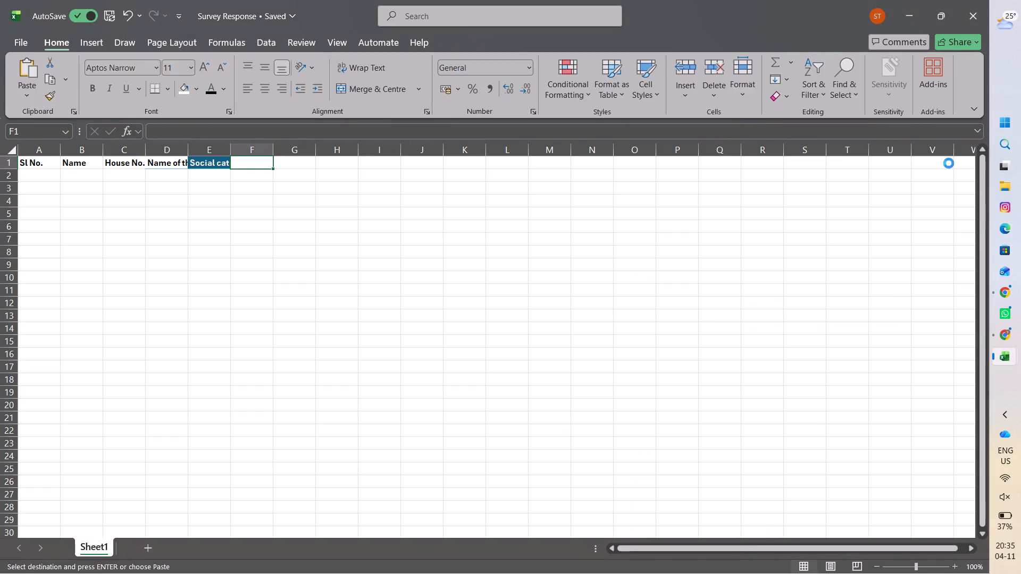
{"action": "key", "text": "ctrl+v"}
Copy the "Number of women and girls (included in total)" header from the household survey into G1 of Survey Response.
{"action": "key", "text": "Tab"}
{"action": "key", "text": "Tab"}
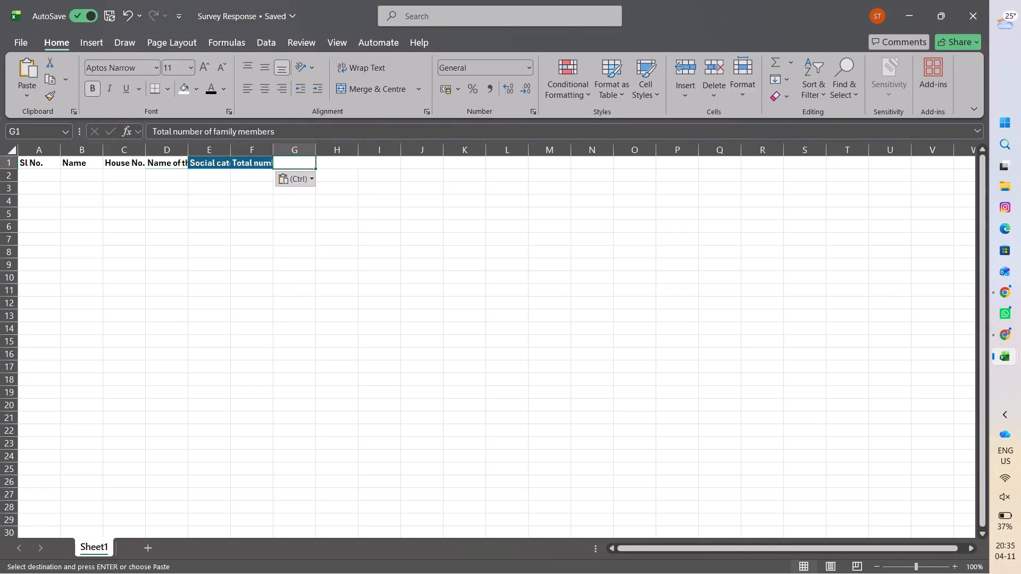
{"action": "key", "text": "alt+Tab"}
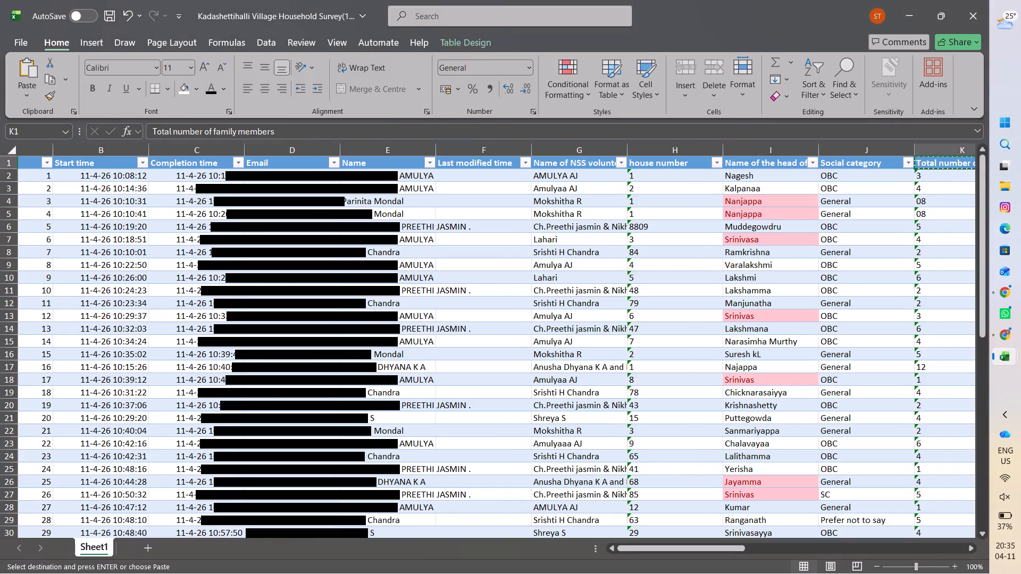
{"action": "key", "text": "Down"}
{"action": "key", "text": "Down"}
{"action": "key", "text": "Up"}
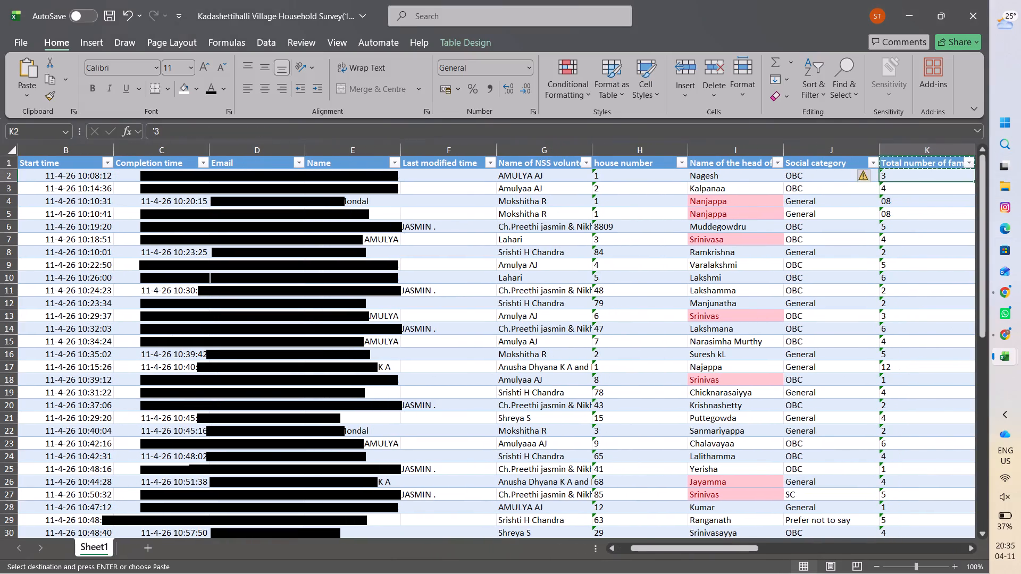
{"action": "key", "text": "Up"}
{"action": "key", "text": "Right"}
{"action": "key", "text": "Right"}
{"action": "key", "text": "Right"}
{"action": "key", "text": "Right"}
{"action": "key", "text": "Right"}
{"action": "key", "text": "Right"}
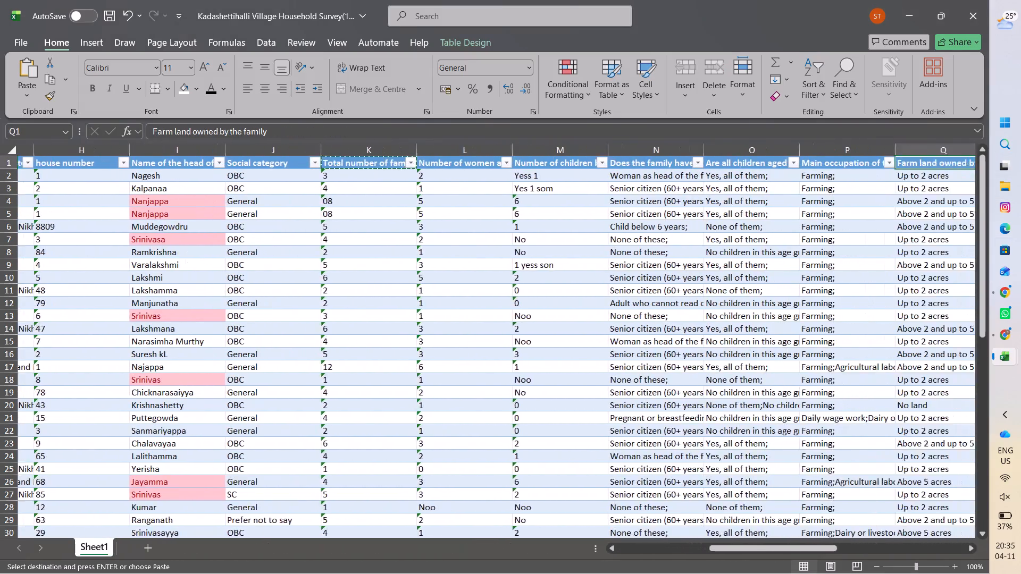
{"action": "key", "text": "Right"}
{"action": "left_click", "coordinate": [347, 157]}
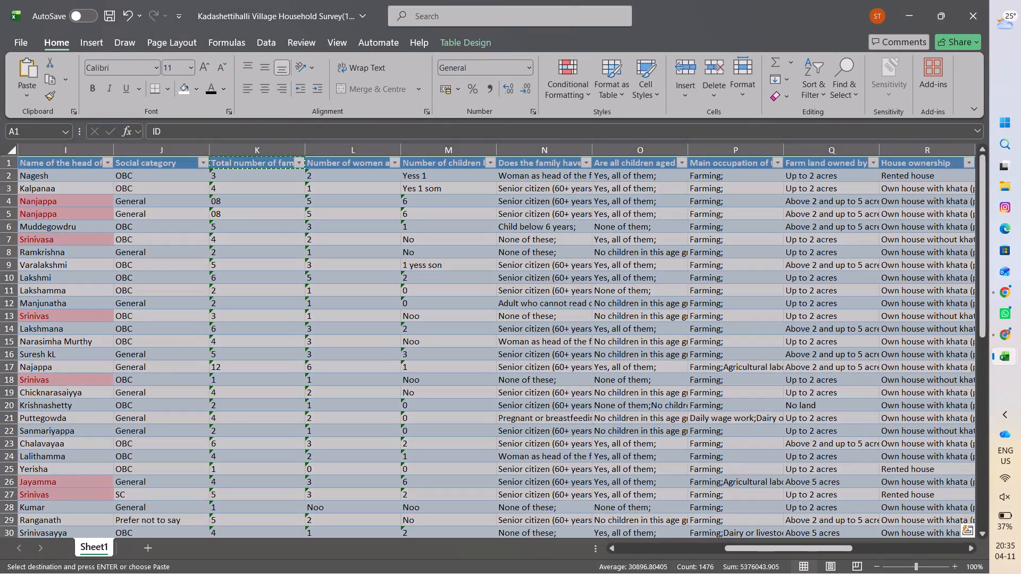
{"action": "left_click", "coordinate": [347, 163]}
{"action": "key", "text": "ctrl+c"}
{"action": "key", "text": "alt+Tab"}
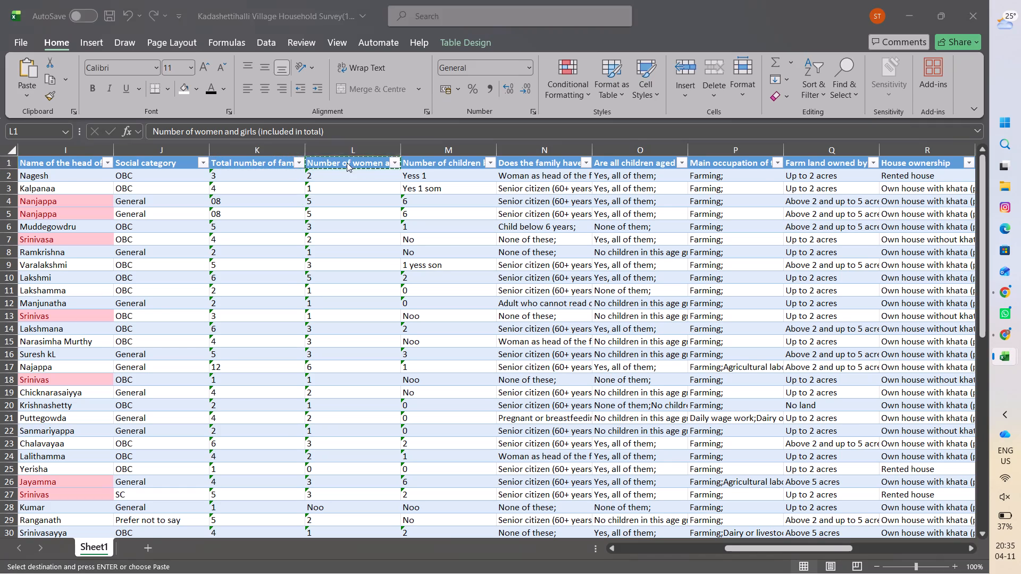
{"action": "key", "text": "ctrl+v"}
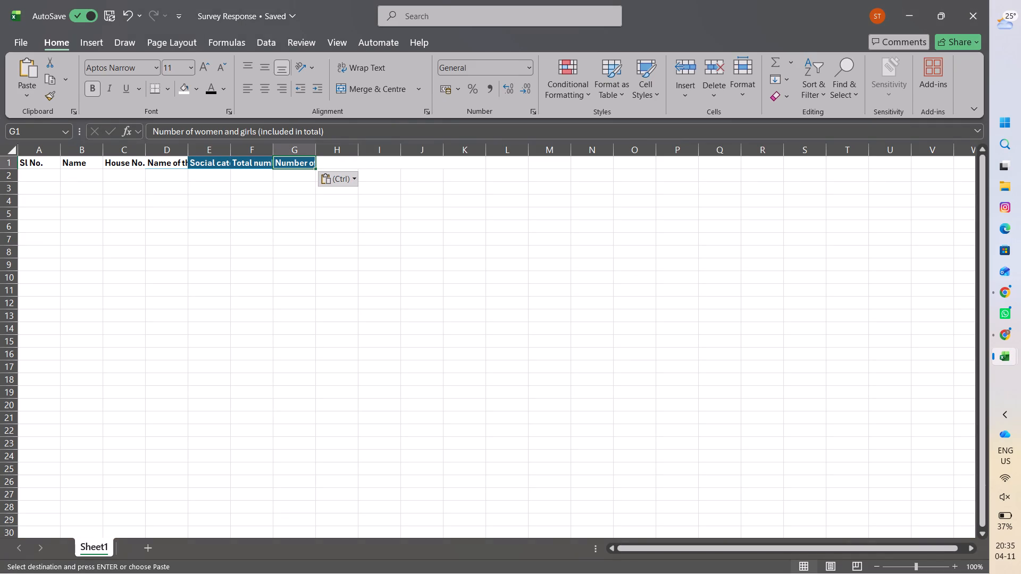
Copy the "Number of children" header in column M of the household survey into H1 of Survey Response.
{"action": "key", "text": "Tab"}
{"action": "key", "text": "alt+Tab"}
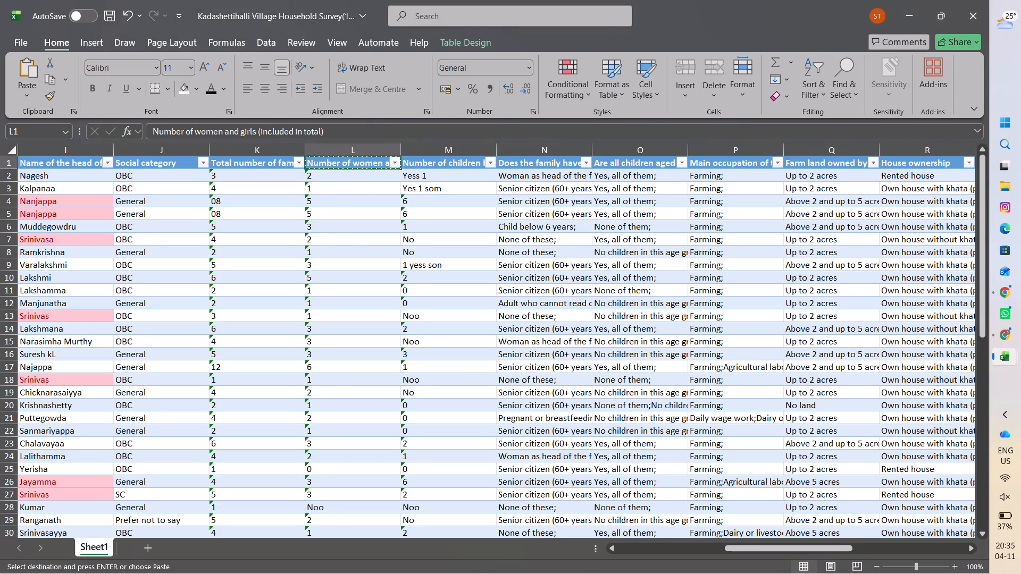
{"action": "key", "text": "Right"}
{"action": "key", "text": "ctrl+c"}
{"action": "key", "text": "alt+Tab"}
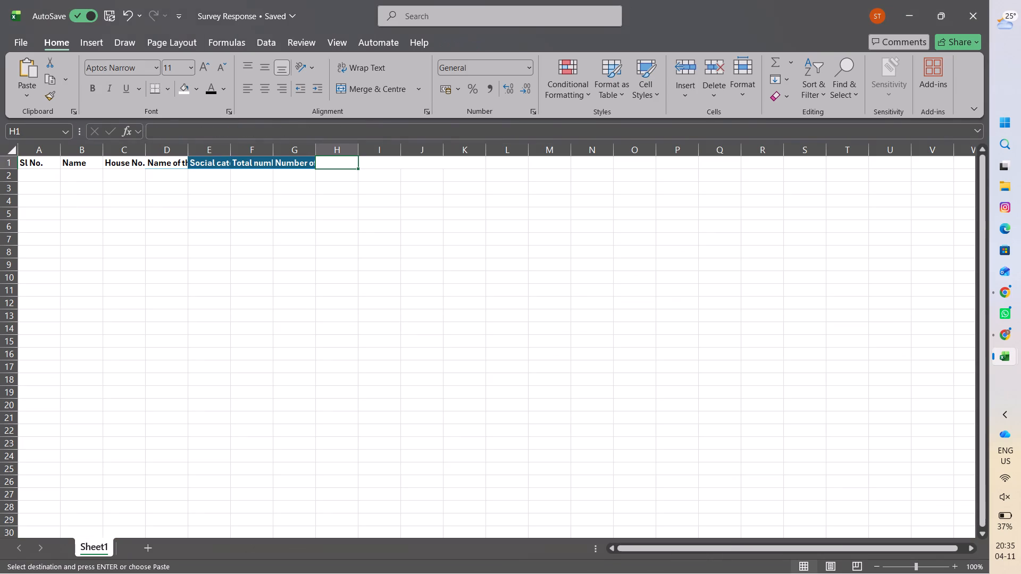
{"action": "key", "text": "ctrl+v"}
Copy the "Does the family have any of these? (tick all that apply)" header from the household survey into I1 of Survey Response.
{"action": "key", "text": "Tab"}
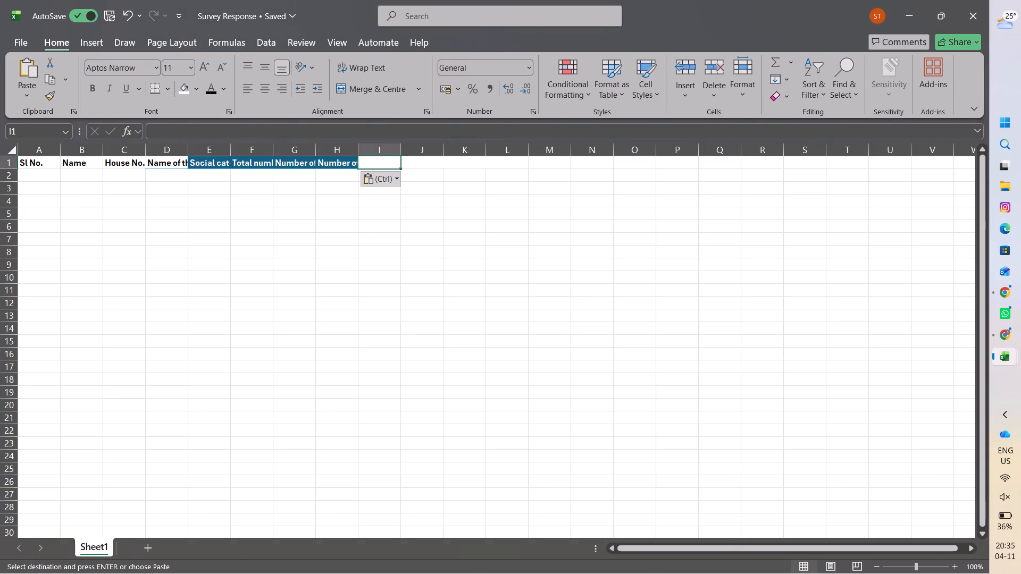
{"action": "key", "text": "alt+Tab"}
{"action": "key", "text": "Right"}
{"action": "key", "text": "ctrl+c"}
{"action": "key", "text": "ctrl+c"}
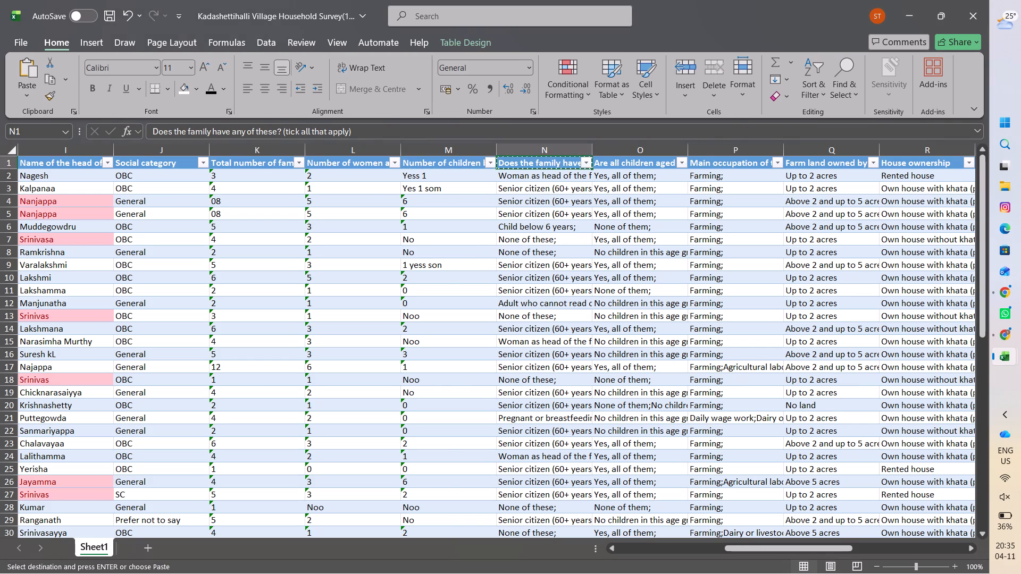
{"action": "key", "text": "alt+Tab"}
{"action": "key", "text": "ctrl+v"}
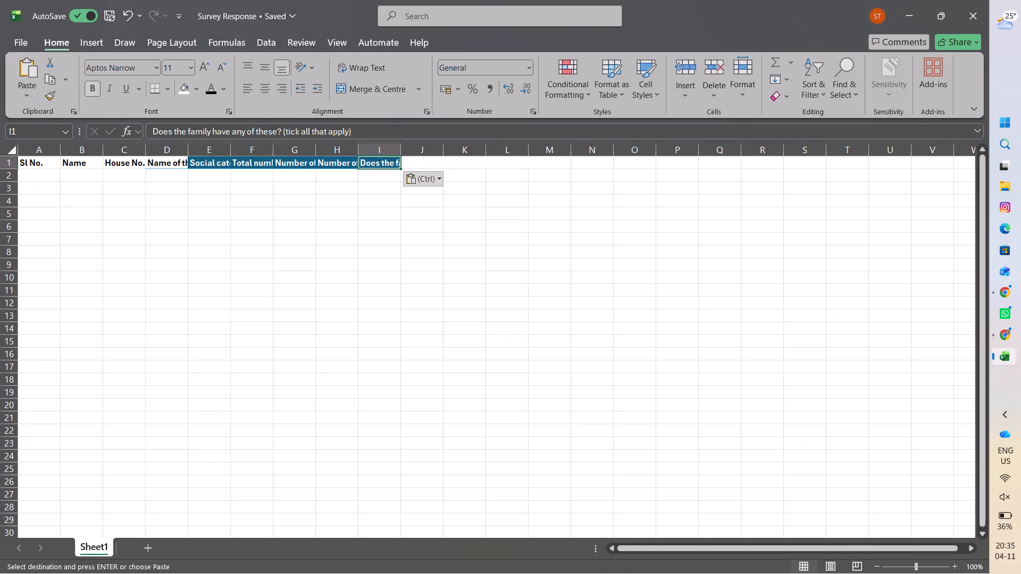
Copy the "Are all children aged 6–18 going to school or college?" header from the household survey into J1 of Survey Response.
{"action": "key", "text": "Tab"}
{"action": "key", "text": "alt+Tab"}
{"action": "key", "text": "Right"}
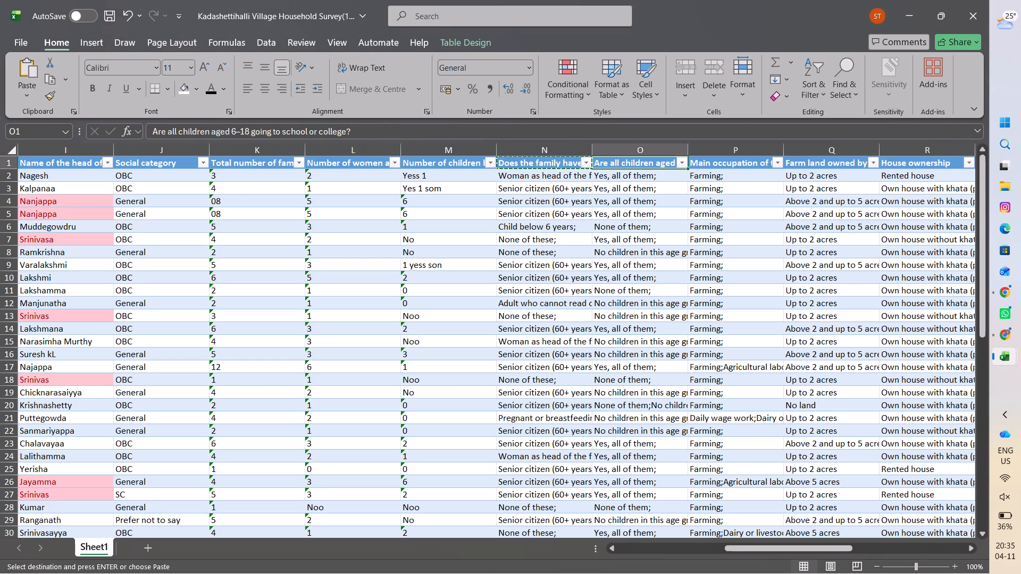
{"action": "key", "text": "ctrl+c"}
{"action": "key", "text": "alt+Tab"}
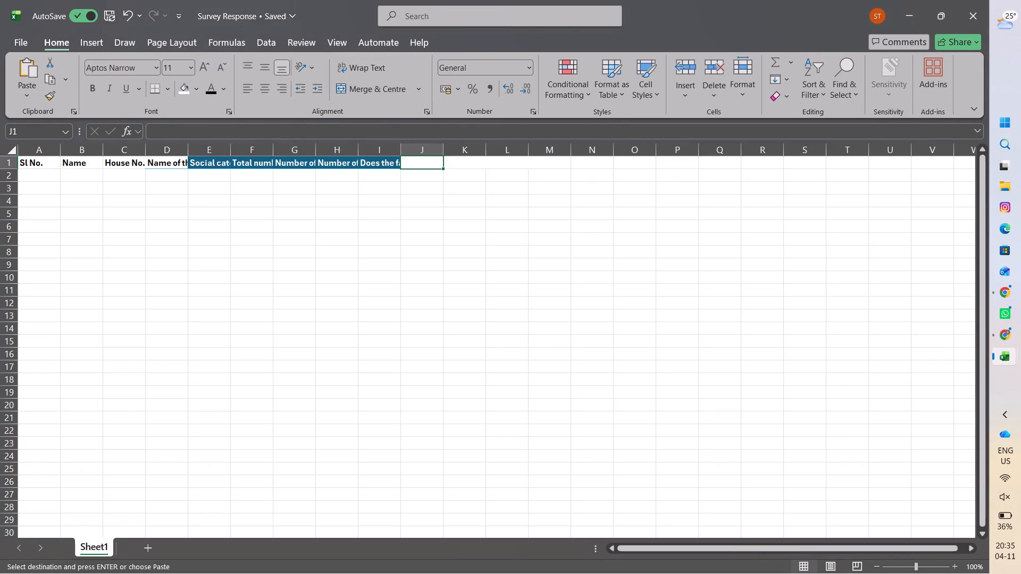
{"action": "key", "text": "ctrl+v"}
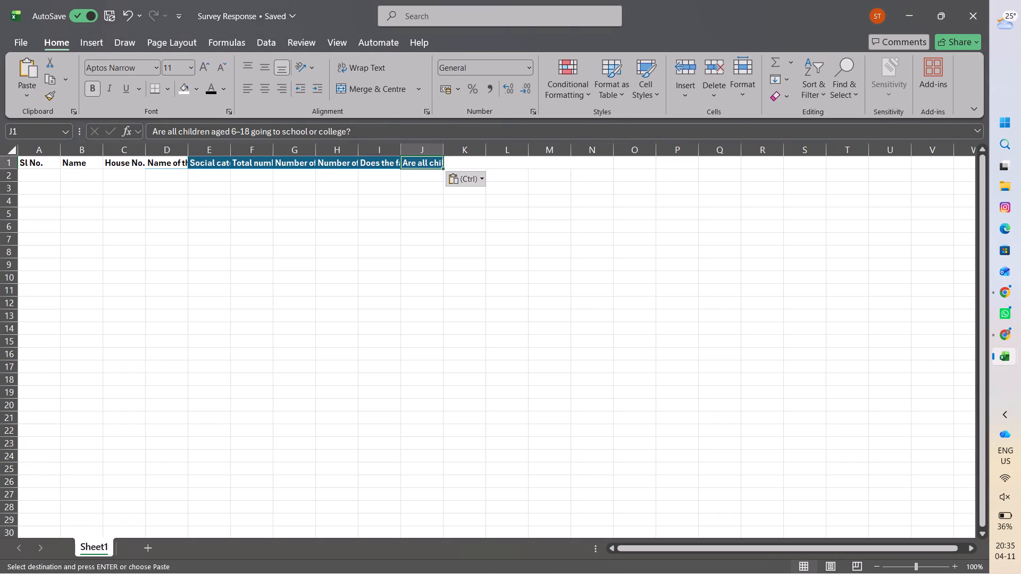
Copy the "Main occupation of the family" header from the household survey into K1 of Survey Response.
{"action": "key", "text": "Tab"}
{"action": "key", "text": "alt+Tab"}
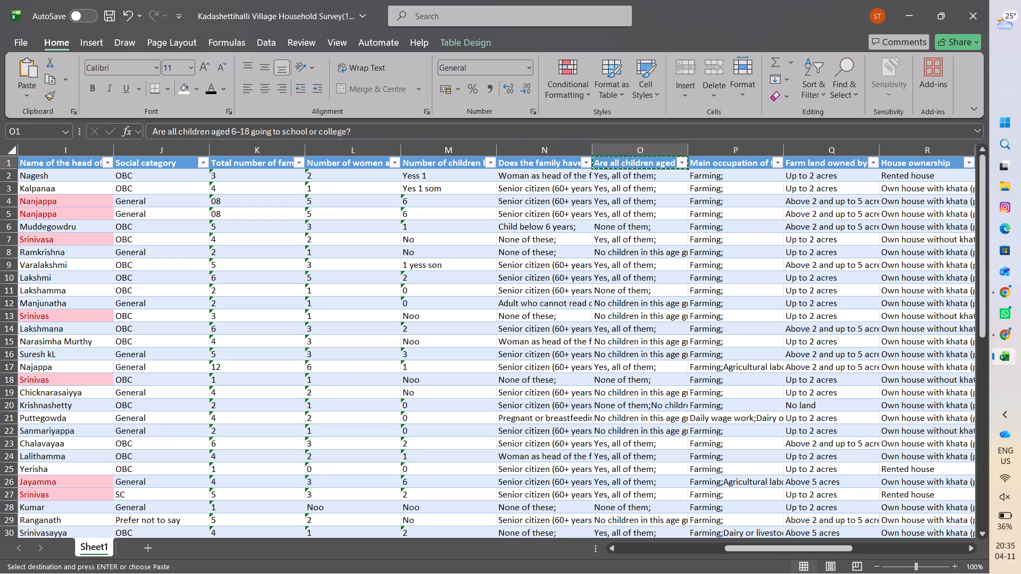
{"action": "key", "text": "Right"}
{"action": "key", "text": "ctrl+c"}
{"action": "key", "text": "alt+Tab"}
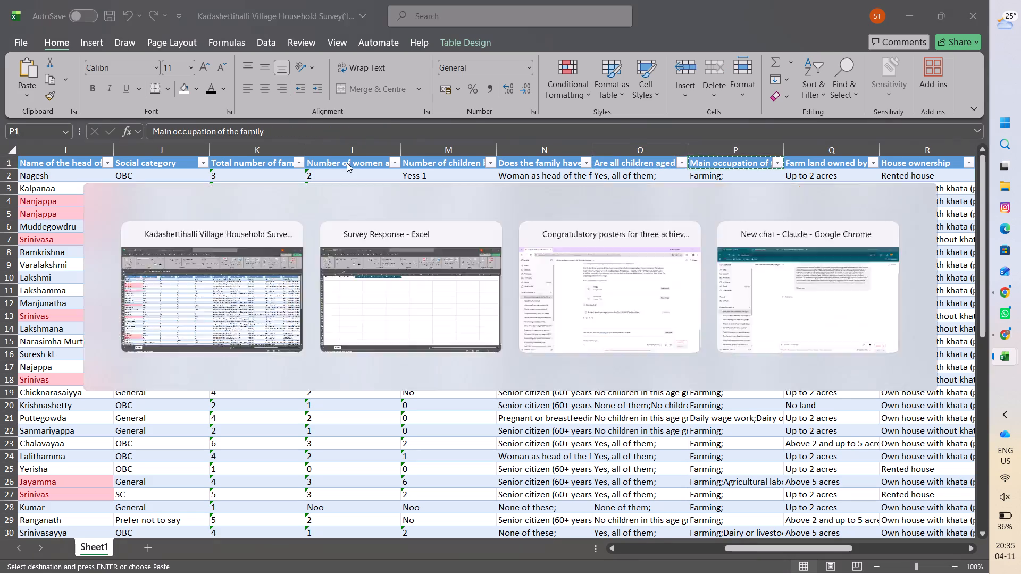
{"action": "key", "text": "ctrl+v"}
Copy the "Farm land owned by the family" header from the household survey into L1 of Survey Response.
{"action": "key", "text": "Tab"}
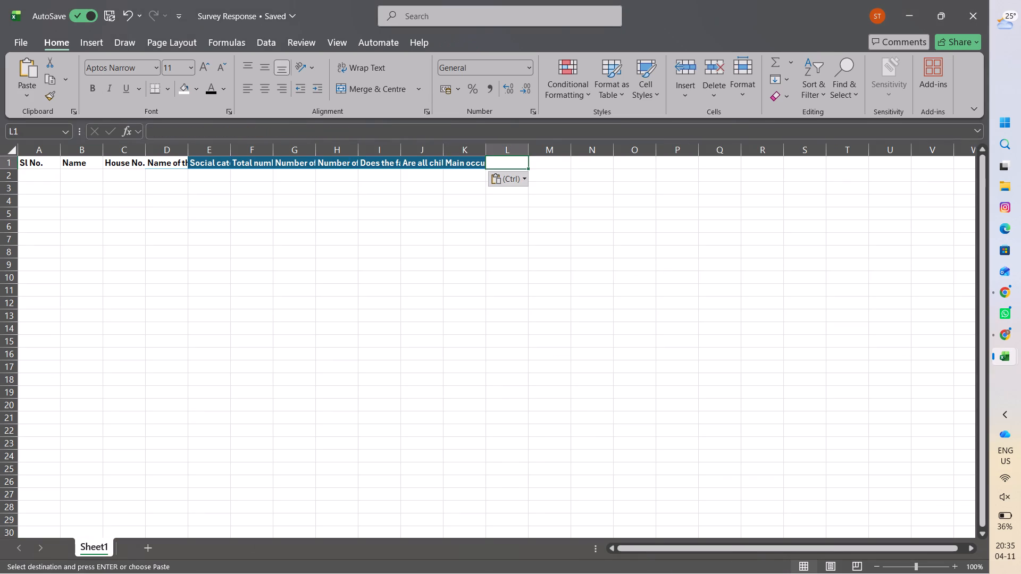
{"action": "key", "text": "alt+Tab"}
{"action": "key", "text": "Right"}
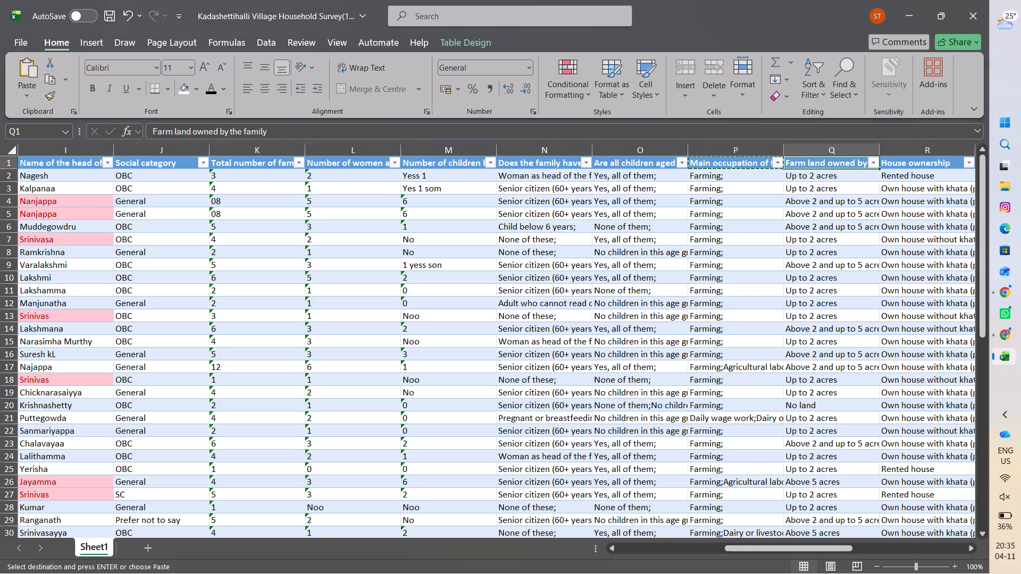
{"action": "key", "text": "ctrl+c"}
{"action": "key", "text": "alt+Tab"}
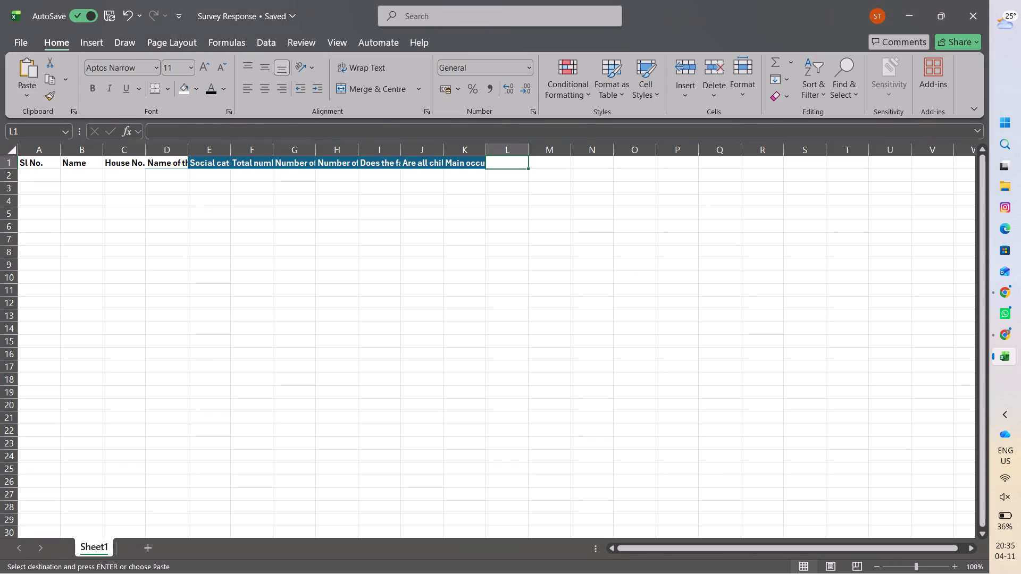
{"action": "key", "text": "ctrl+v"}
Copy the "House ownership" header from the household survey into M1 of Survey Response.
{"action": "key", "text": "Tab"}
{"action": "key", "text": "alt+Tab"}
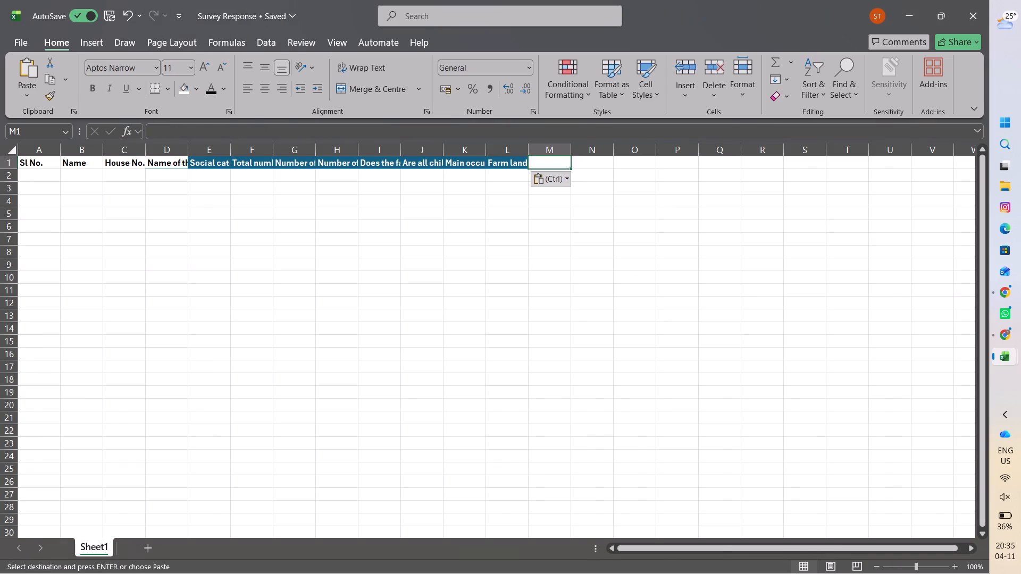
{"action": "key", "text": "Right"}
{"action": "key", "text": "ctrl+c"}
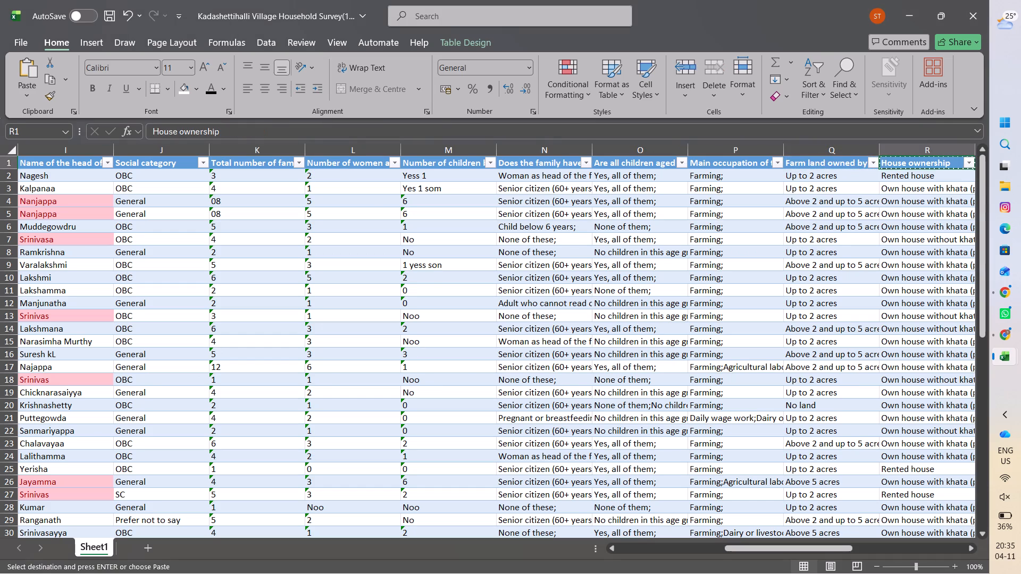
{"action": "key", "text": "alt+Tab"}
{"action": "key", "text": "ctrl+v"}
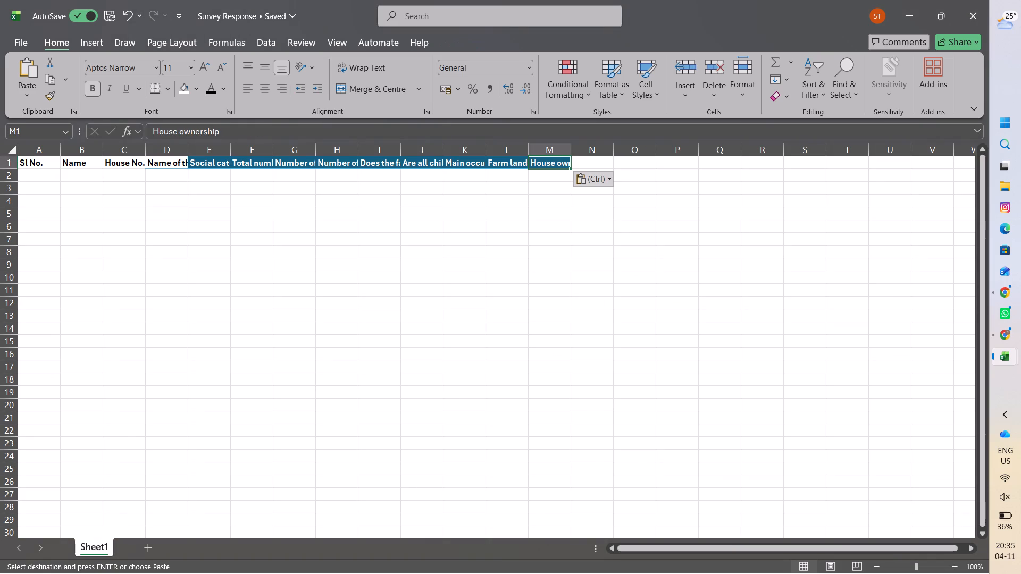
Copy the "Type of house" header from the household survey into N1 of Survey Response.
{"action": "key", "text": "Right"}
{"action": "key", "text": "alt+Tab"}
{"action": "scroll", "coordinate": [347, 163], "scroll_direction": "left", "scroll_amount": 3}
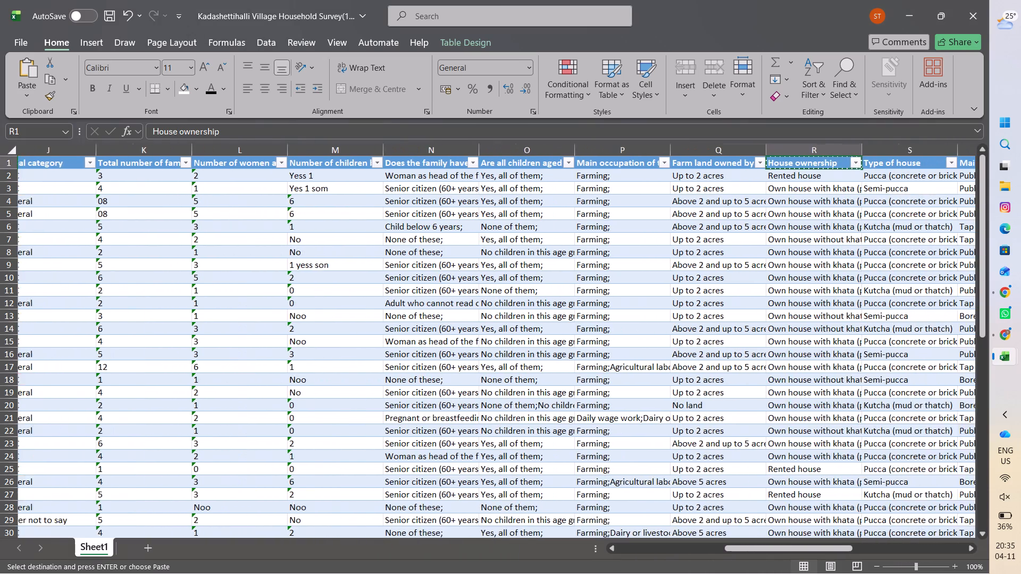
{"action": "scroll", "coordinate": [347, 163], "scroll_direction": "left", "scroll_amount": 7}
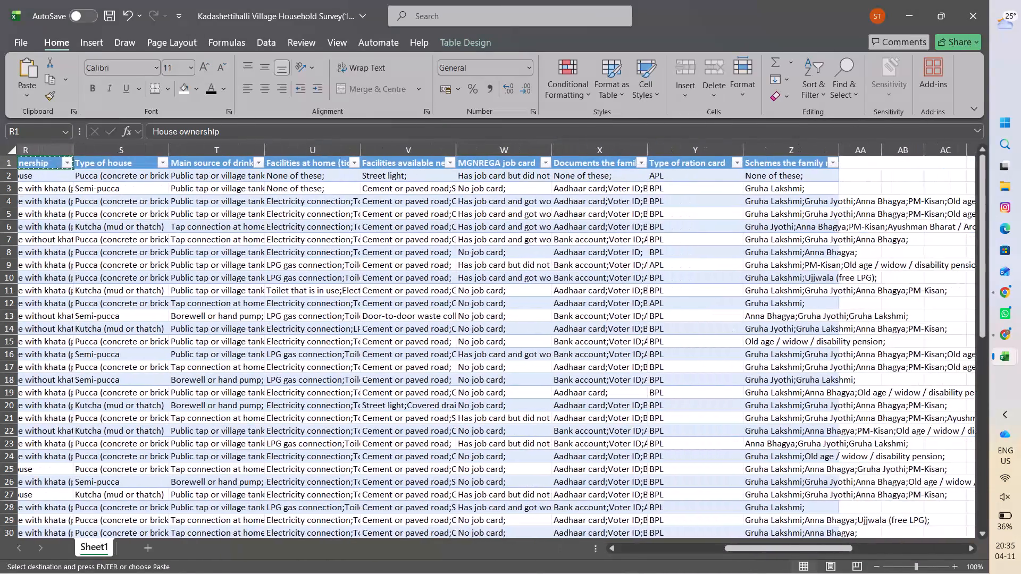
{"action": "scroll", "coordinate": [347, 163], "scroll_direction": "left", "scroll_amount": 1}
{"action": "scroll", "coordinate": [347, 163], "scroll_direction": "right", "scroll_amount": 1}
{"action": "key", "text": "Right"}
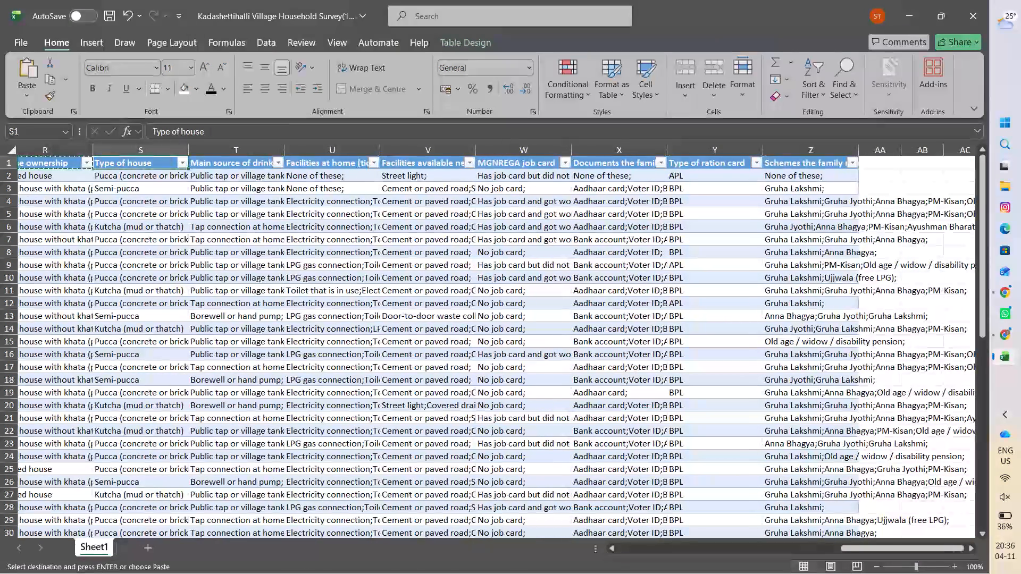
{"action": "key", "text": "ctrl+c"}
{"action": "key", "text": "alt+Tab"}
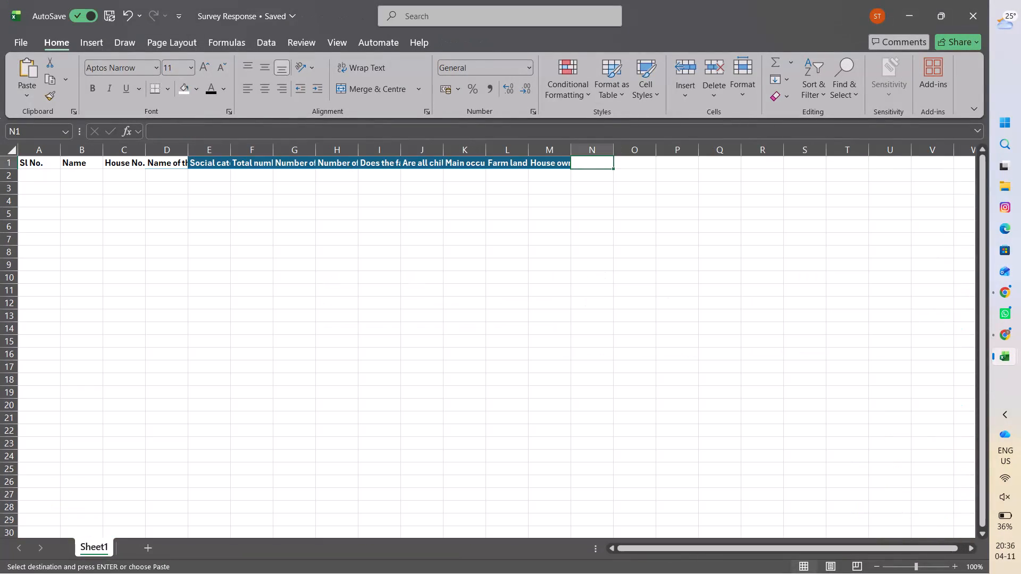
{"action": "key", "text": "ctrl+v"}
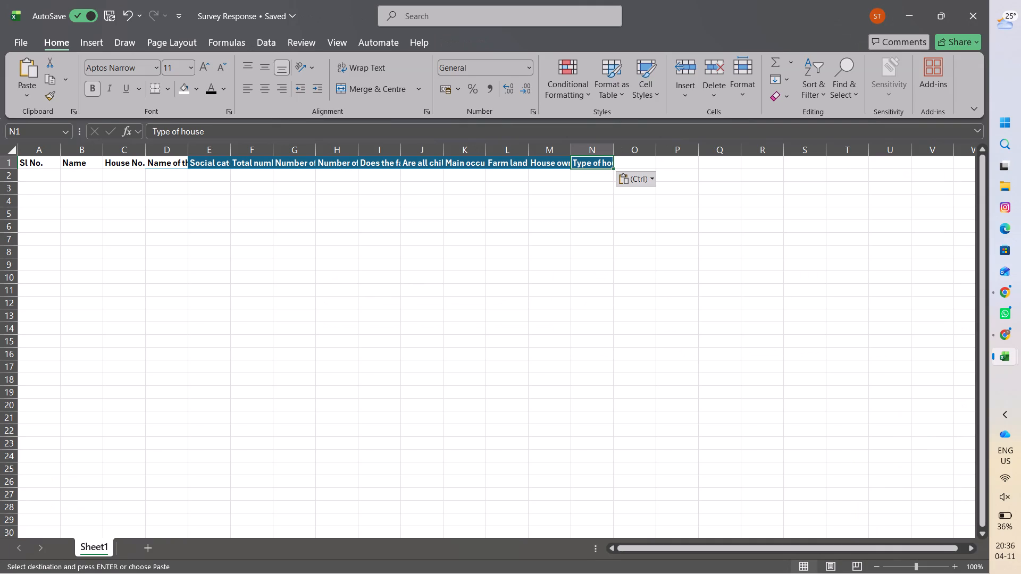
Copy the "Main source of drinking water" header from the household survey into O1 of Survey Response.
{"action": "key", "text": "Tab"}
{"action": "key", "text": "alt+Tab"}
{"action": "key", "text": "Right"}
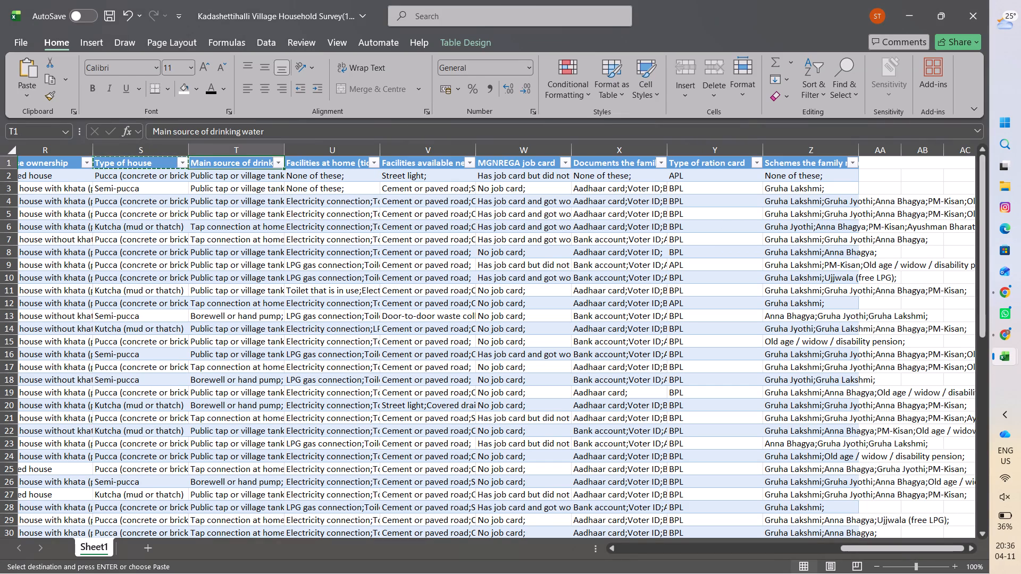
{"action": "key", "text": "ctrl+c"}
{"action": "key", "text": "alt+Tab"}
{"action": "key", "text": "ctrl+v"}
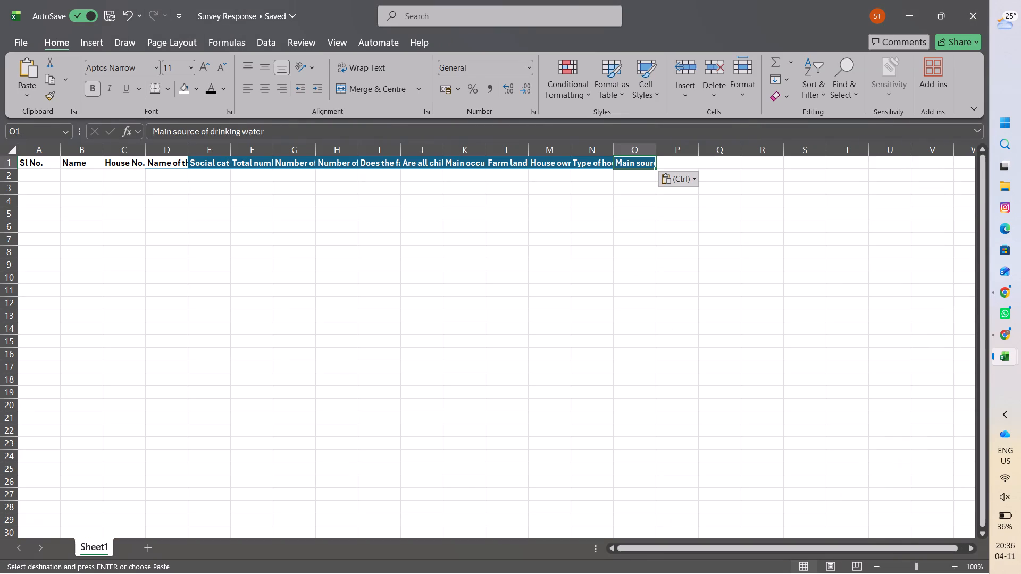
Copy the "Facilities at home (tick all that apply)" header from the household survey into P1 of Survey Response.
{"action": "key", "text": "Right"}
{"action": "key", "text": "alt+Tab"}
{"action": "key", "text": "Right"}
{"action": "key", "text": "ctrl+c"}
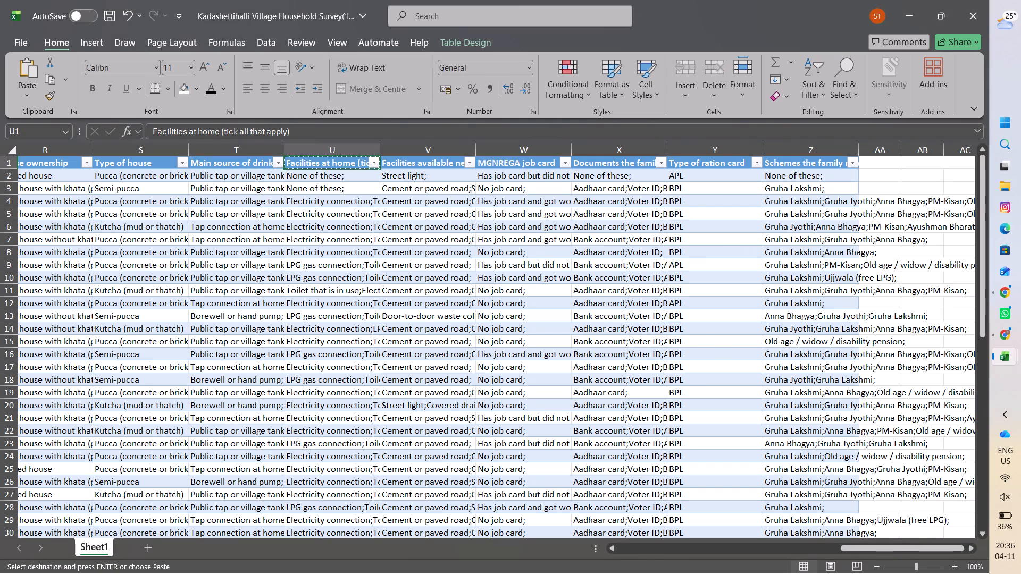
{"action": "key", "text": "alt+Tab"}
{"action": "key", "text": "ctrl+v"}
Copy the "Facilities available near the house (tick all that apply)" header from the household survey into Q1 of Survey Response.
{"action": "key", "text": "Right"}
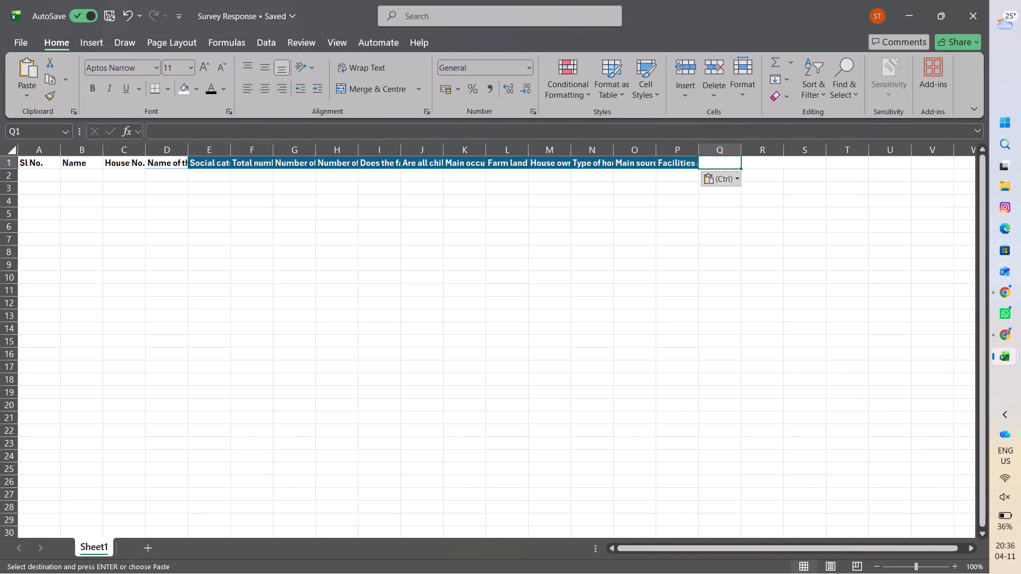
{"action": "key", "text": "alt+Tab"}
{"action": "key", "text": "Right"}
{"action": "key", "text": "ctrl+c"}
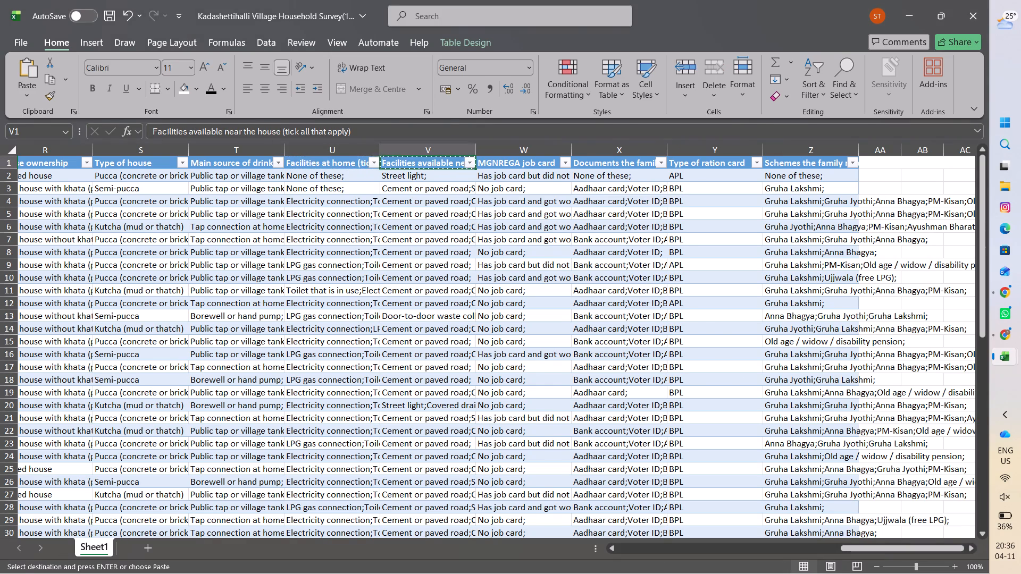
{"action": "key", "text": "alt+Tab"}
{"action": "key", "text": "ctrl+v"}
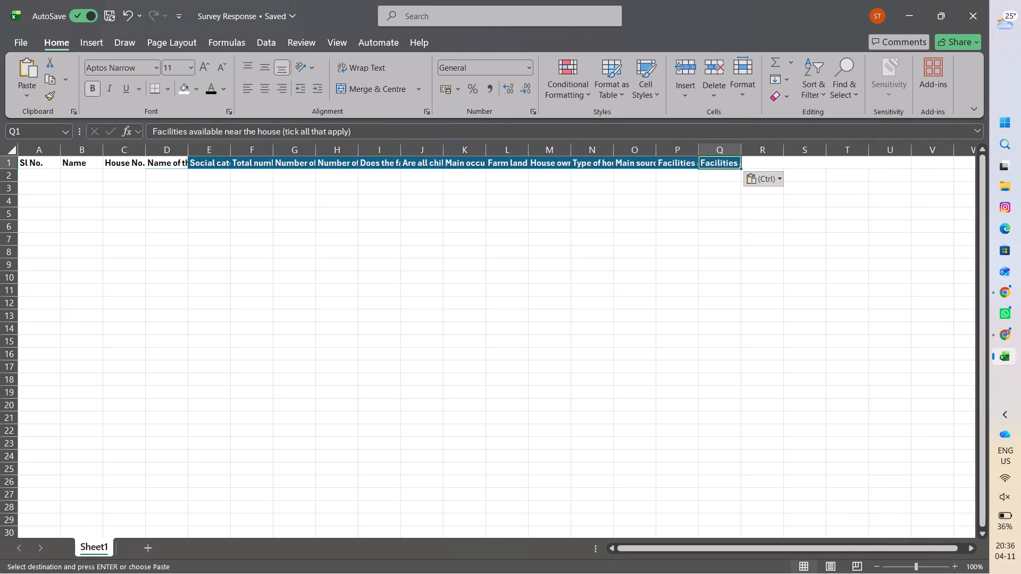
Copy the "MGNREGA job card" header from the household survey into R1 of Survey Response.
{"action": "key", "text": "Tab"}
{"action": "key", "text": "alt+Tab"}
{"action": "key", "text": "Right"}
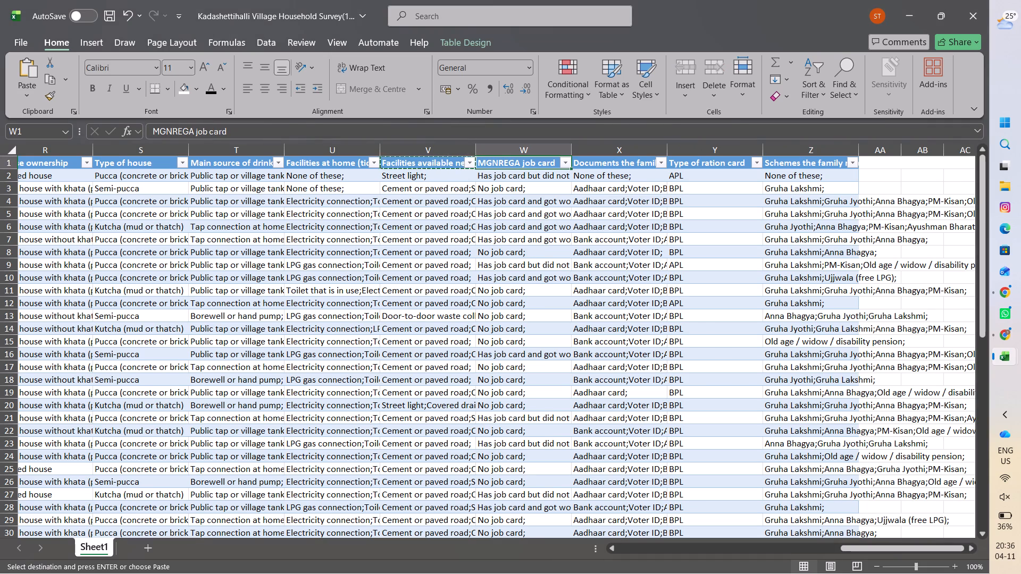
{"action": "key", "text": "ctrl+c"}
{"action": "key", "text": "alt+Tab"}
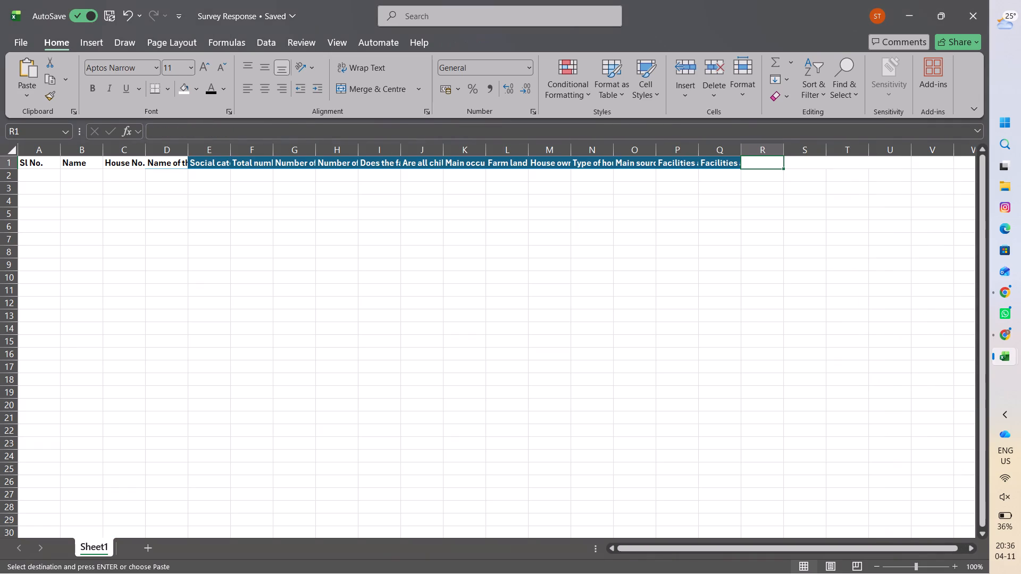
{"action": "key", "text": "ctrl+v"}
Copy the "Documents the family has (tick all that apply)" header from the household survey into S1 of Survey Response.
{"action": "key", "text": "Right"}
{"action": "key", "text": "alt+Tab"}
{"action": "key", "text": "Right"}
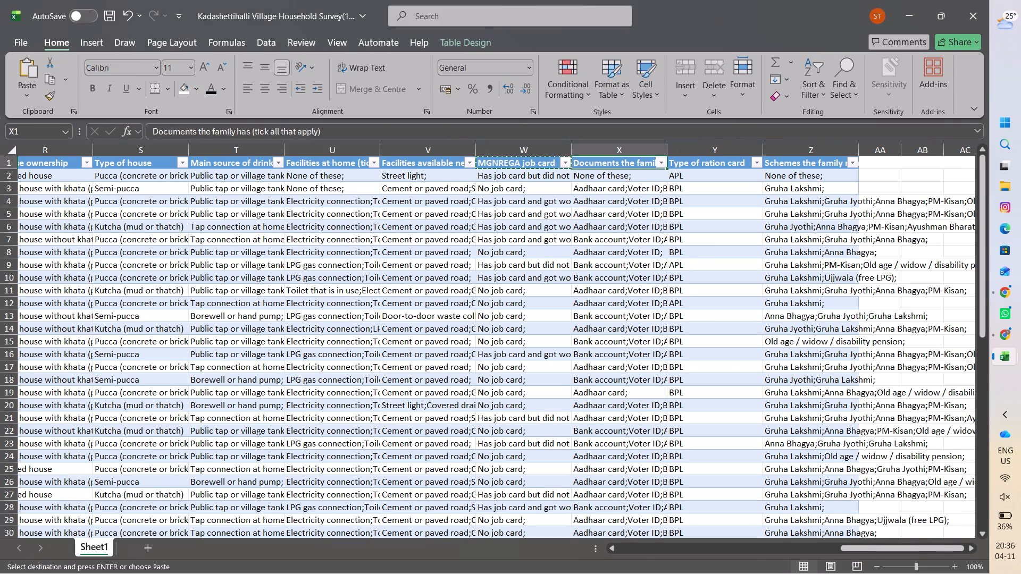
{"action": "key", "text": "ctrl+c"}
{"action": "key", "text": "alt+Tab"}
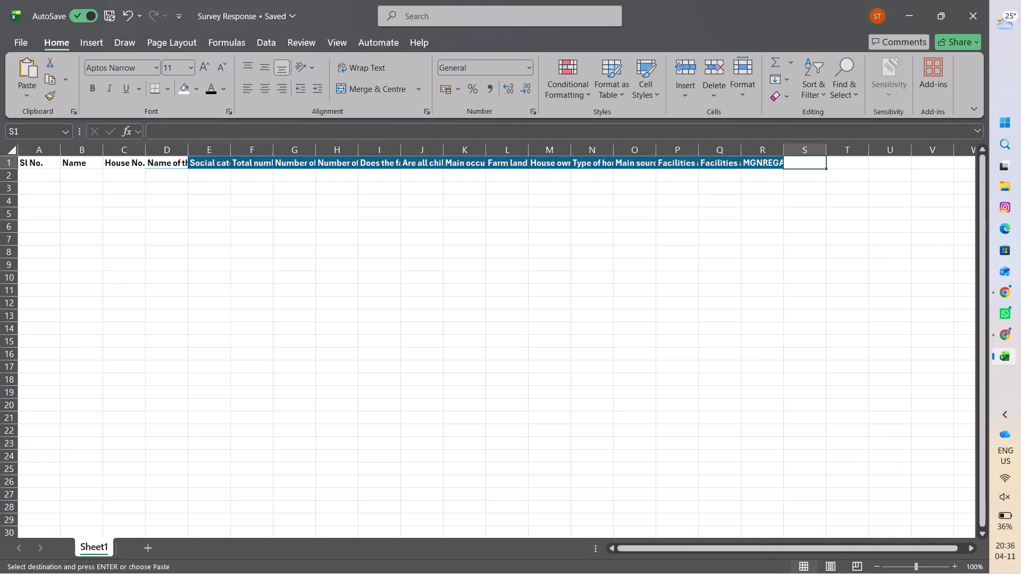
{"action": "key", "text": "ctrl+v"}
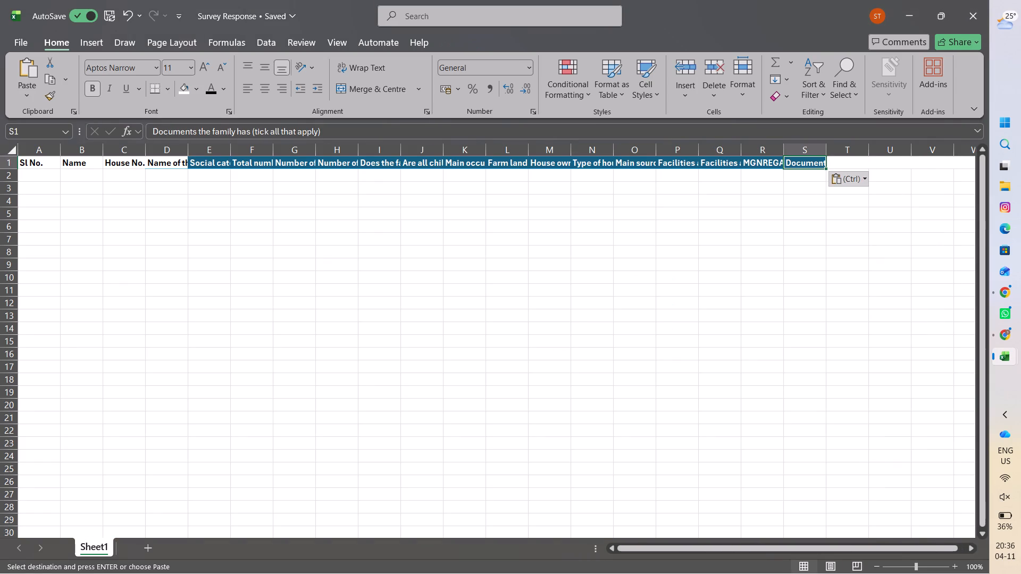
Copy the "Type of ration card" header from the household survey into T1 of Survey Response.
{"action": "key", "text": "Tab"}
{"action": "key", "text": "alt+Tab"}
{"action": "key", "text": "Right"}
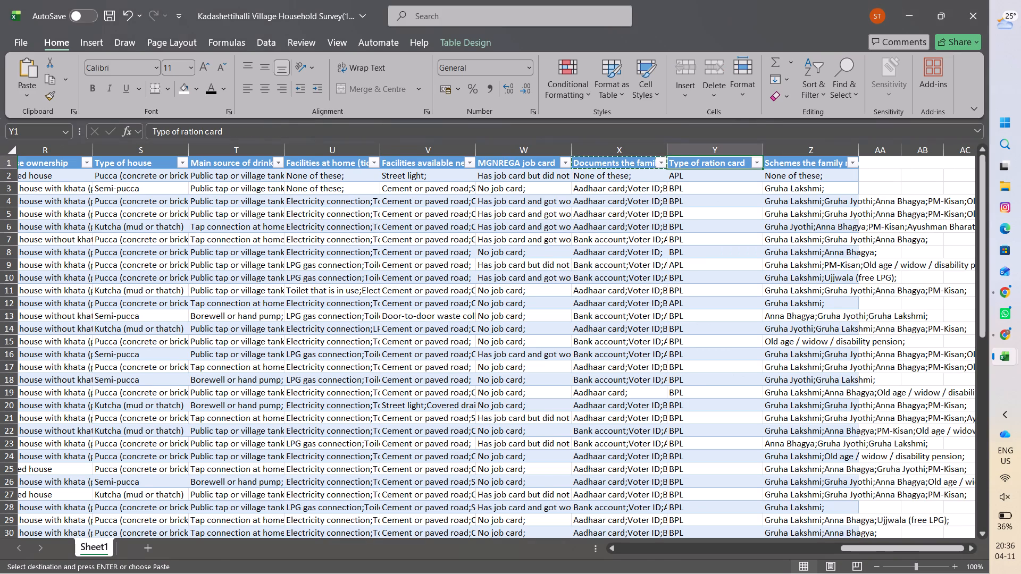
{"action": "key", "text": "ctrl+c"}
{"action": "key", "text": "alt+Tab"}
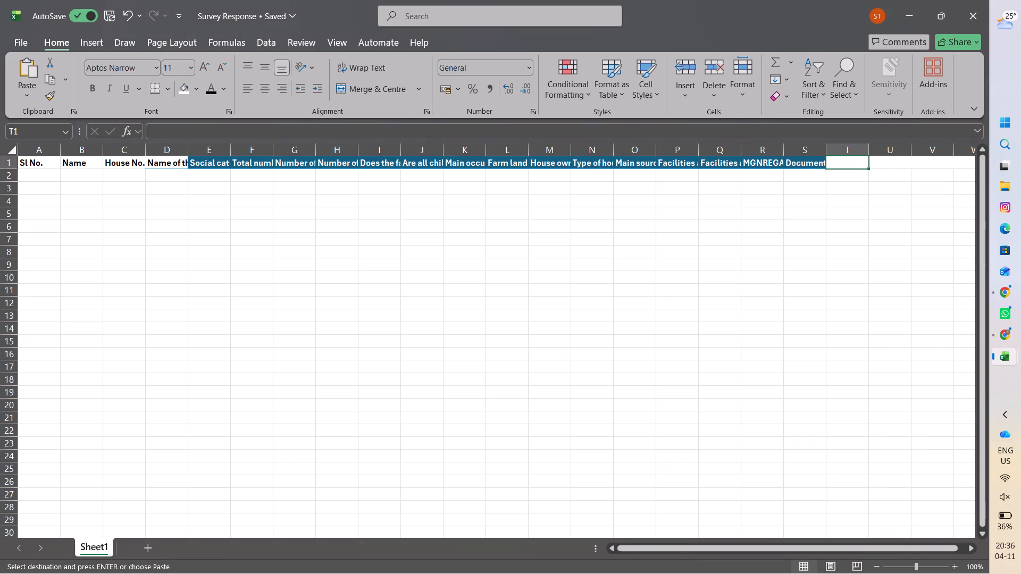
{"action": "key", "text": "ctrl+v"}
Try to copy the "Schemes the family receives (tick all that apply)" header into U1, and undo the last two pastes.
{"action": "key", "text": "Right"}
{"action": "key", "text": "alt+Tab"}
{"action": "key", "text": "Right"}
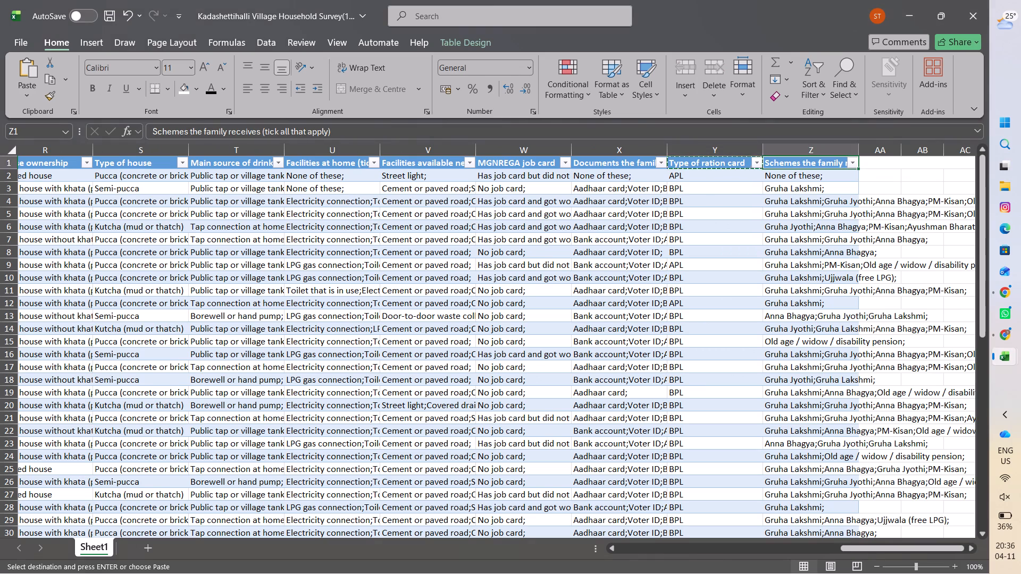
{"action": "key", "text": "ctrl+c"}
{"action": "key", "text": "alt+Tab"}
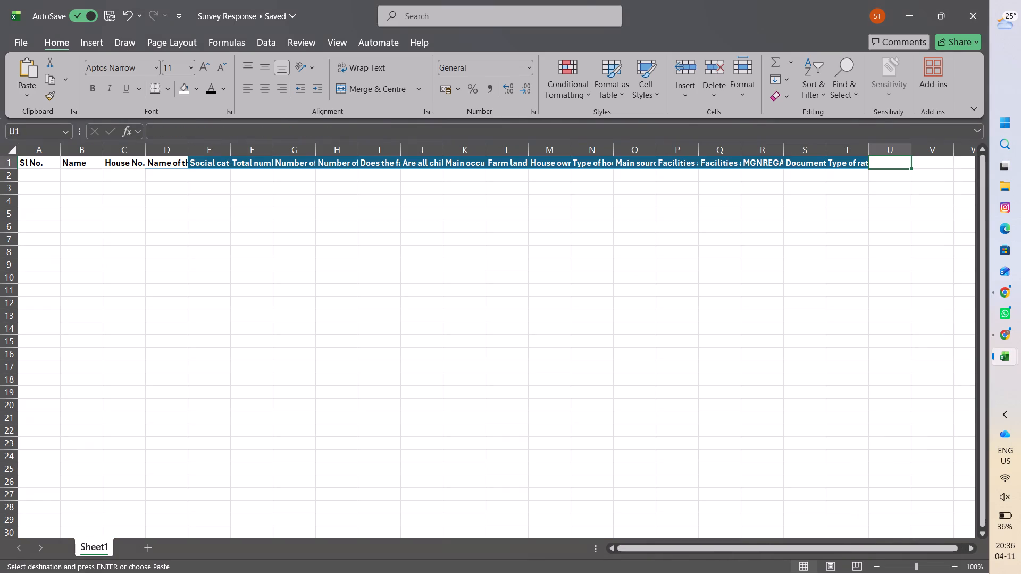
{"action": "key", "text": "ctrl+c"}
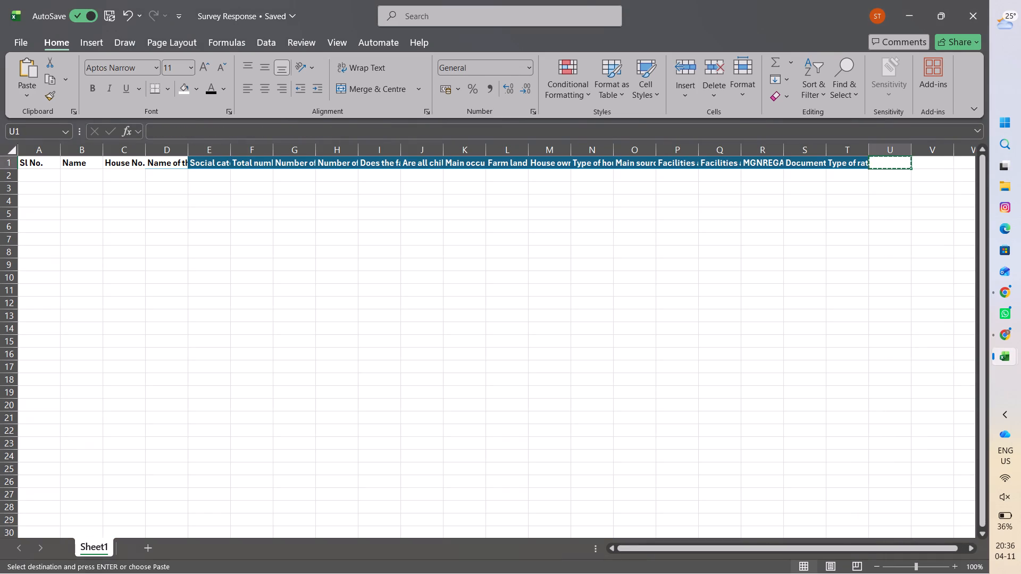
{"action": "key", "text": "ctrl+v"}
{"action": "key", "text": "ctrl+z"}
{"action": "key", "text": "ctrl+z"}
Paste the "Type of ration card" header into T1 of Survey Response again.
{"action": "key", "text": "Right"}
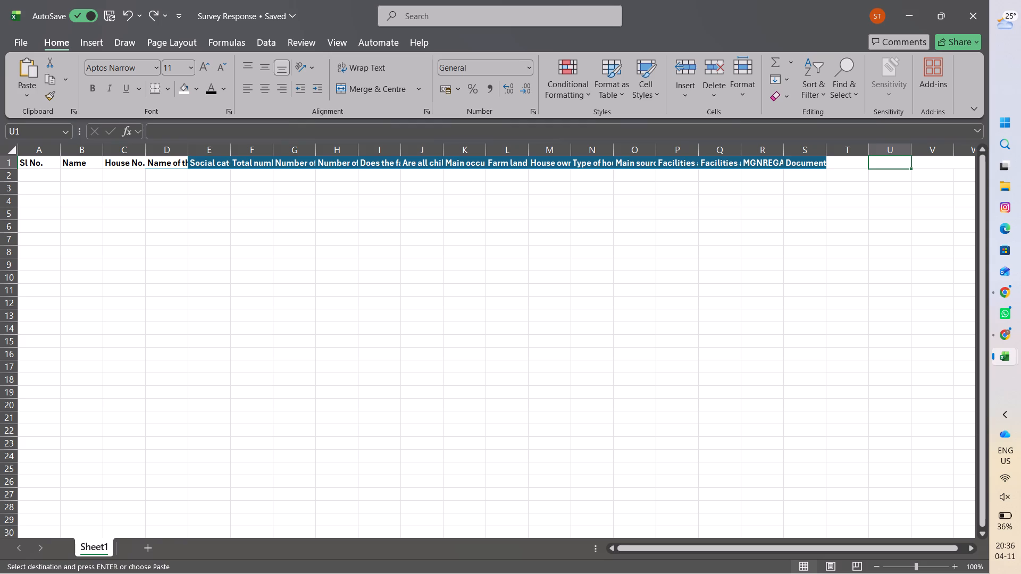
{"action": "key", "text": "Left"}
{"action": "key", "text": "ctrl+v"}
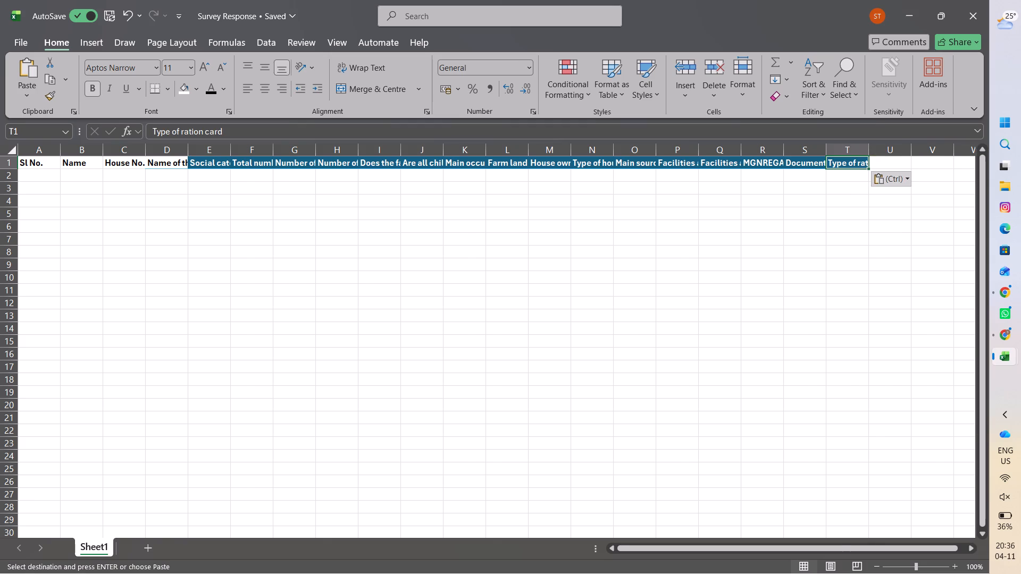
Go back through the household survey's header row from its last column to the ID column.
{"action": "key", "text": "alt+Tab"}
{"action": "key", "text": "Right"}
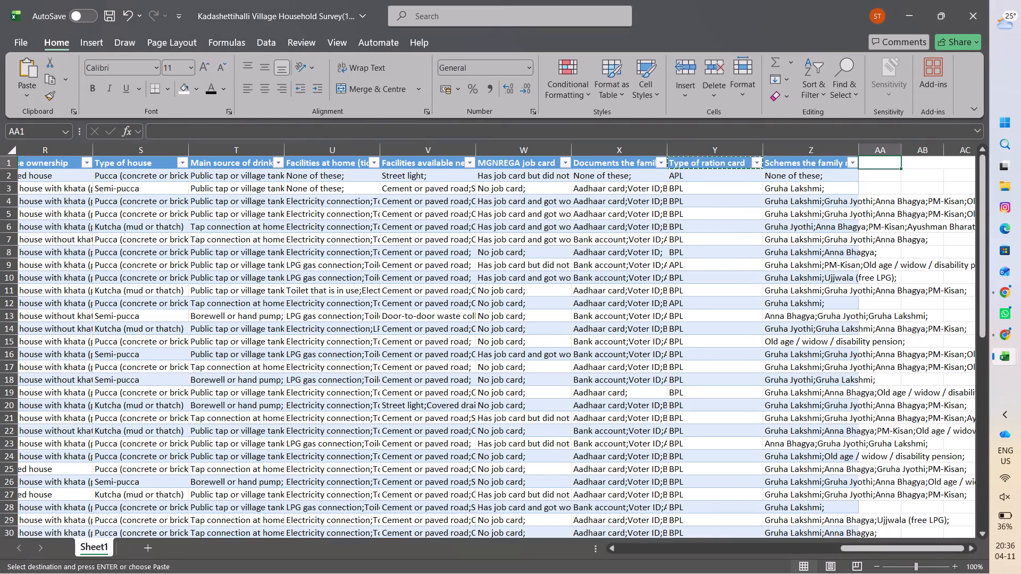
{"action": "key", "text": "Left"}
{"action": "key", "text": "Left"}
{"action": "key", "text": "Left"}
{"action": "key", "text": "Left"}
{"action": "key", "text": "Left"}
{"action": "key", "text": "Left"}
{"action": "key", "text": "Left"}
{"action": "key", "text": "Left"}
{"action": "key", "text": "Left"}
{"action": "key", "text": "Left"}
{"action": "key", "text": "Left"}
{"action": "key", "text": "Left"}
{"action": "key", "text": "Left"}
{"action": "key", "text": "Left"}
{"action": "key", "text": "Left"}
{"action": "key", "text": "Left"}
{"action": "key", "text": "Left"}
{"action": "key", "text": "Left"}
{"action": "key", "text": "Left"}
{"action": "key", "text": "Left"}
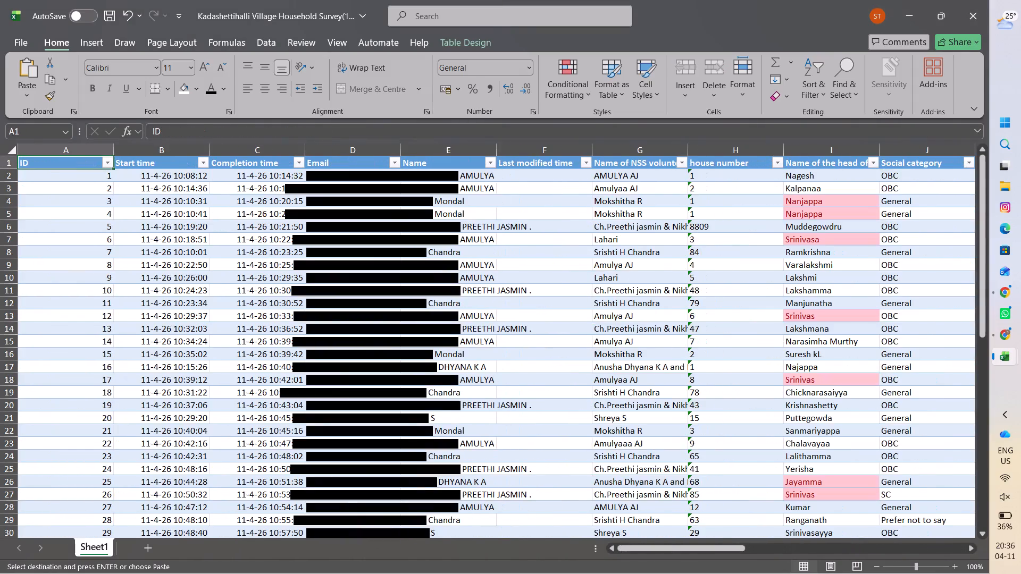
Remove the dark blue background from the Survey Response headers in E1:T1 and make their text black.
{"action": "key", "text": "alt+Tab"}
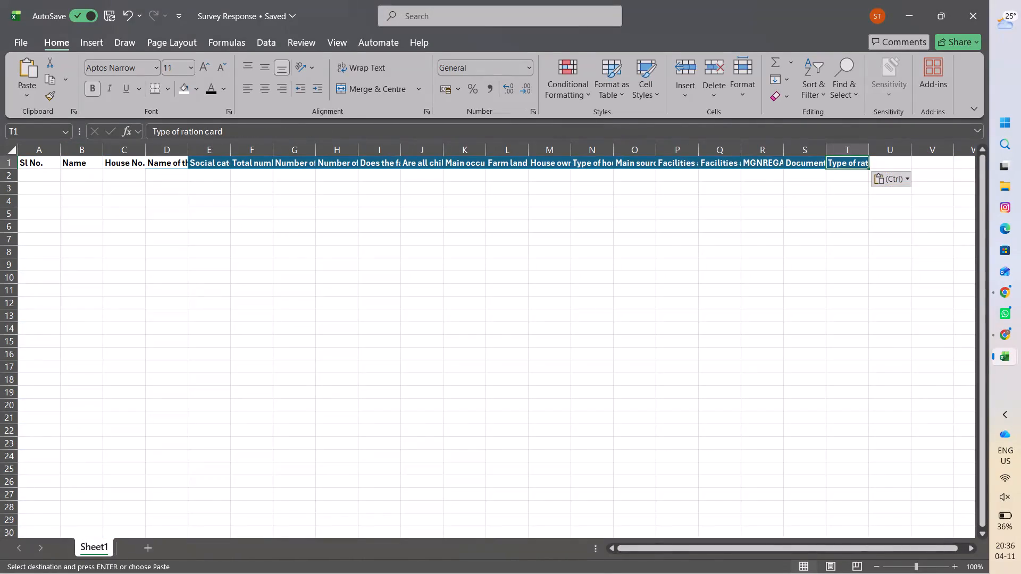
{"action": "left_click_drag", "start_coordinate": [218, 165], "coordinate": [451, 179]}
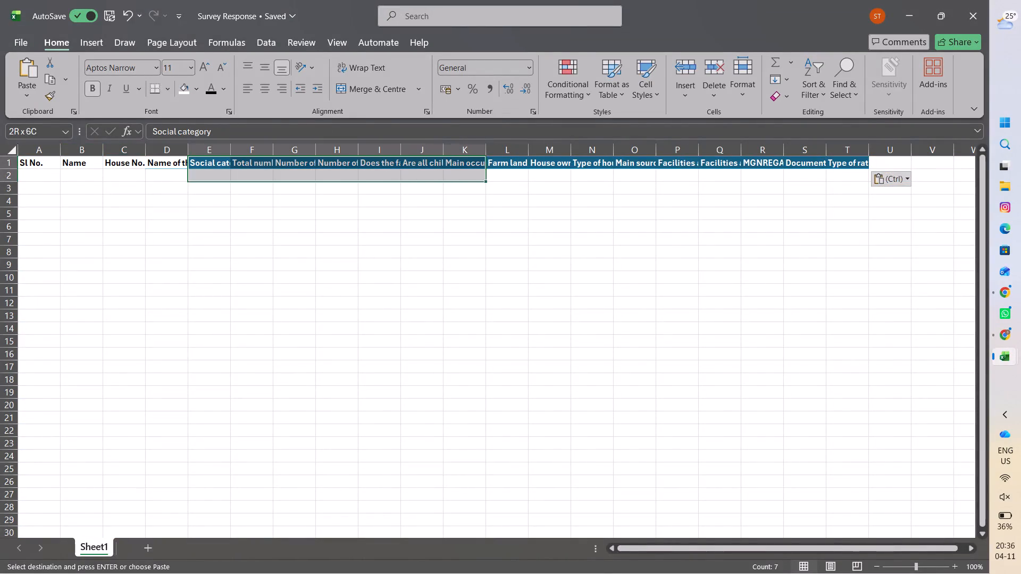
{"action": "left_click_drag", "start_coordinate": [451, 179], "coordinate": [769, 163]}
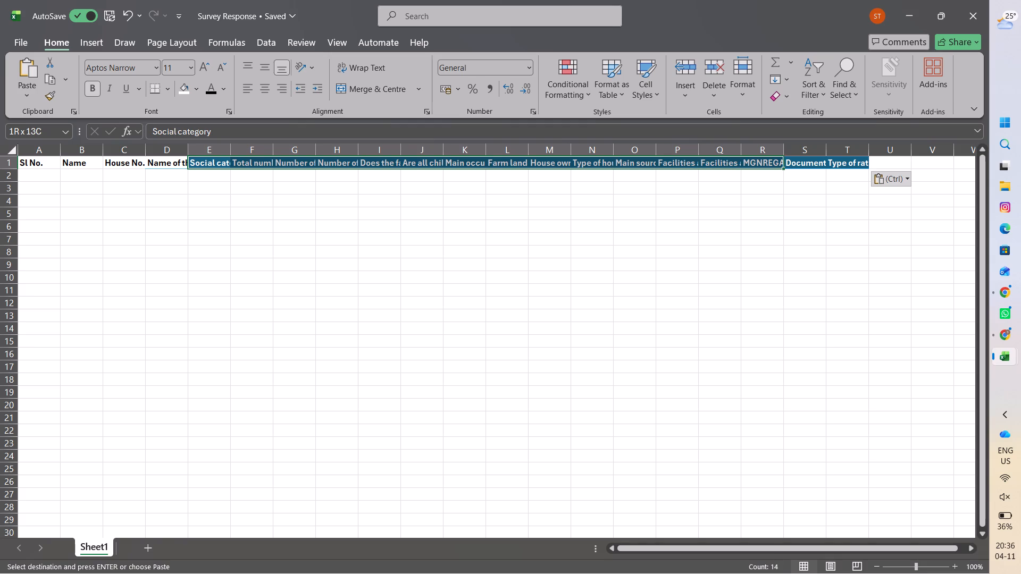
{"action": "left_click_drag", "start_coordinate": [769, 163], "coordinate": [839, 163]}
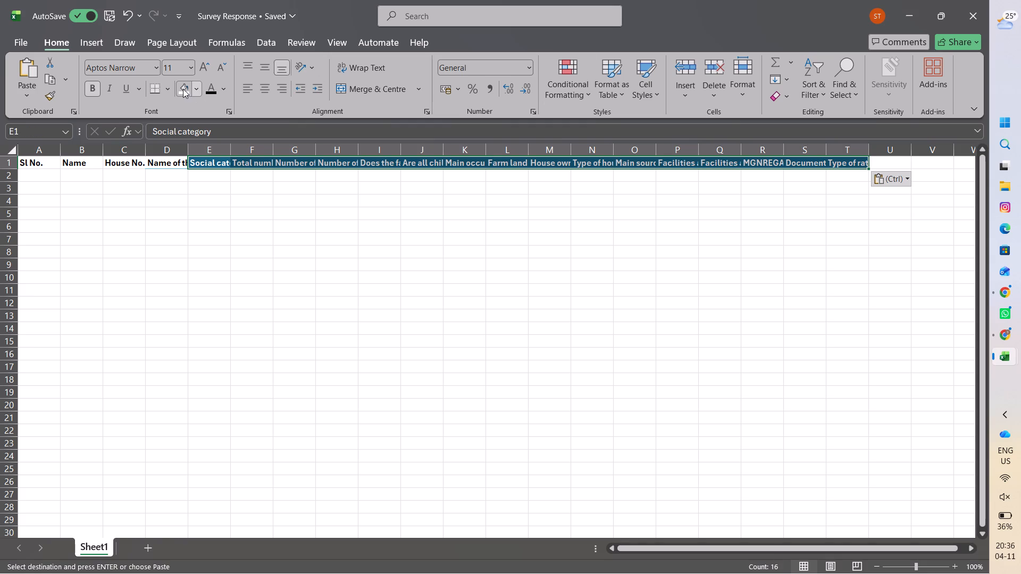
{"action": "left_click", "coordinate": [183, 89]}
{"action": "left_click", "coordinate": [210, 88]}
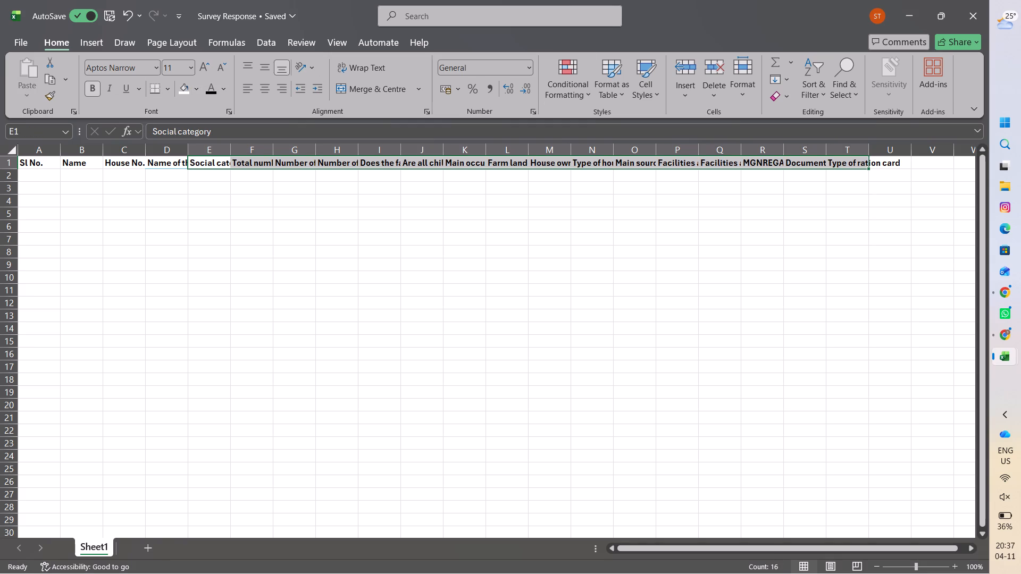
{"action": "left_click", "coordinate": [88, 252]}
Fit the widths of columns A to I to their headers in the Survey Response sheet.
{"action": "double_click", "coordinate": [58, 149]}
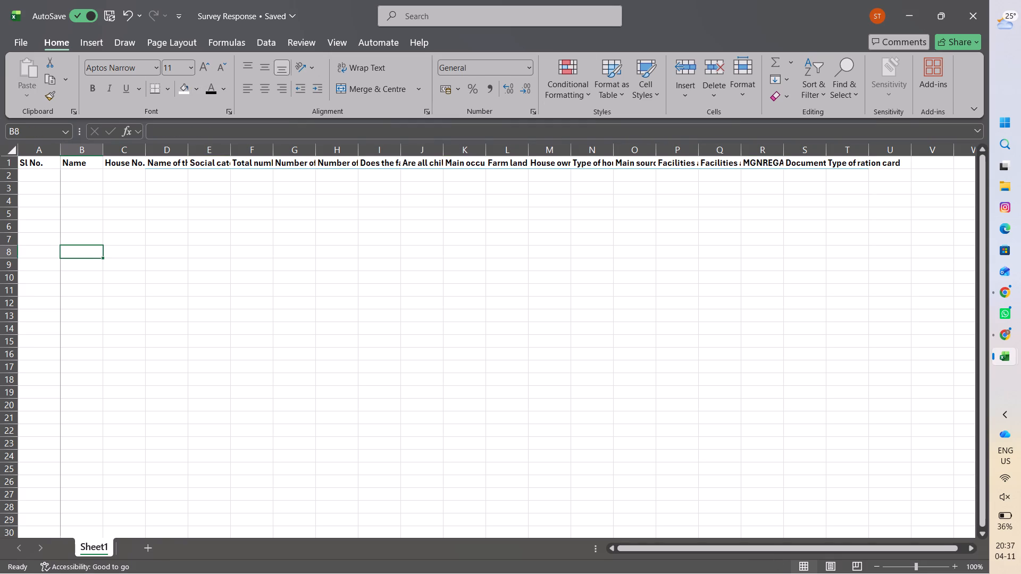
{"action": "double_click", "coordinate": [90, 150]}
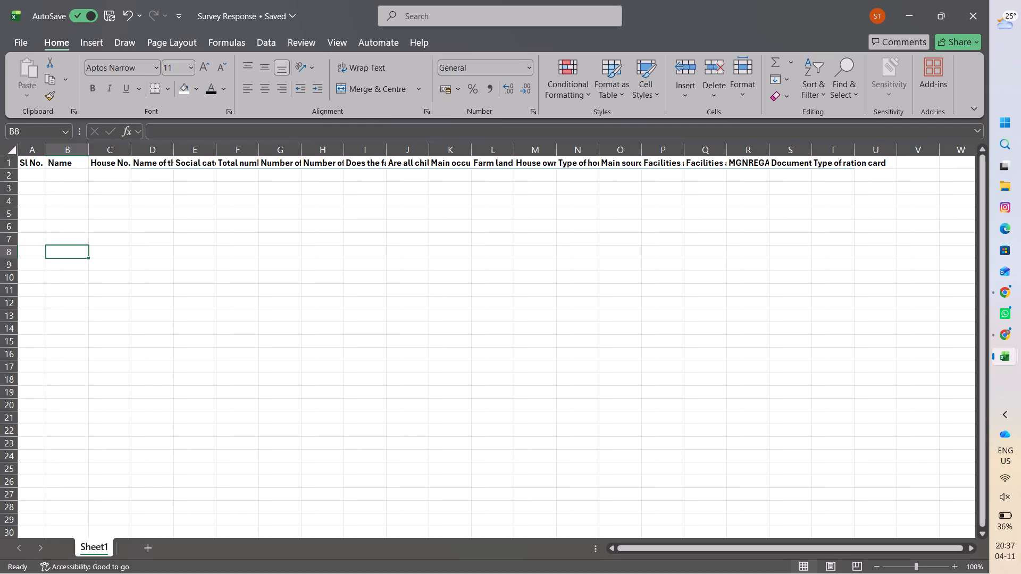
{"action": "double_click", "coordinate": [116, 150]}
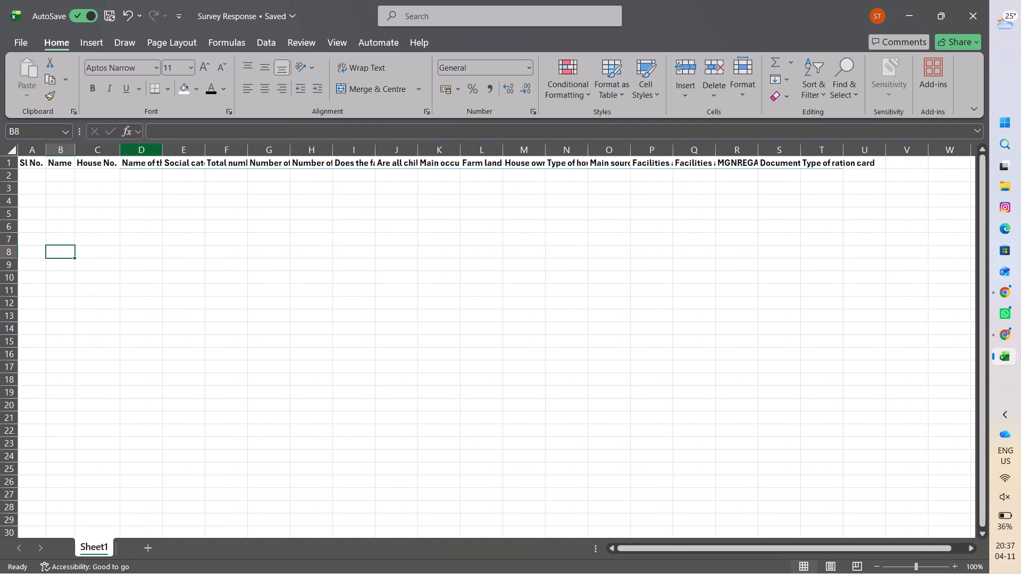
{"action": "double_click", "coordinate": [162, 149]}
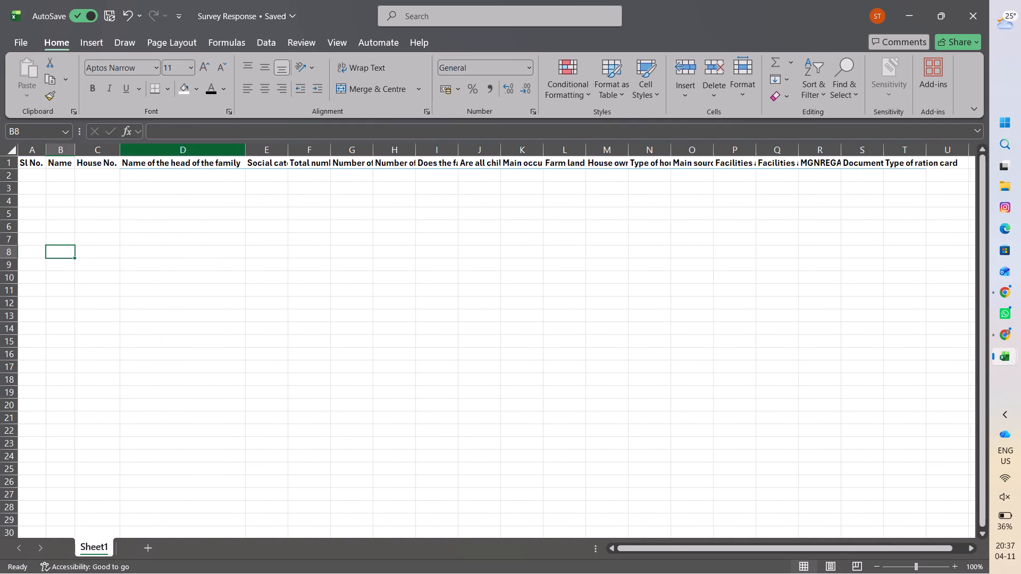
{"action": "double_click", "coordinate": [292, 149]}
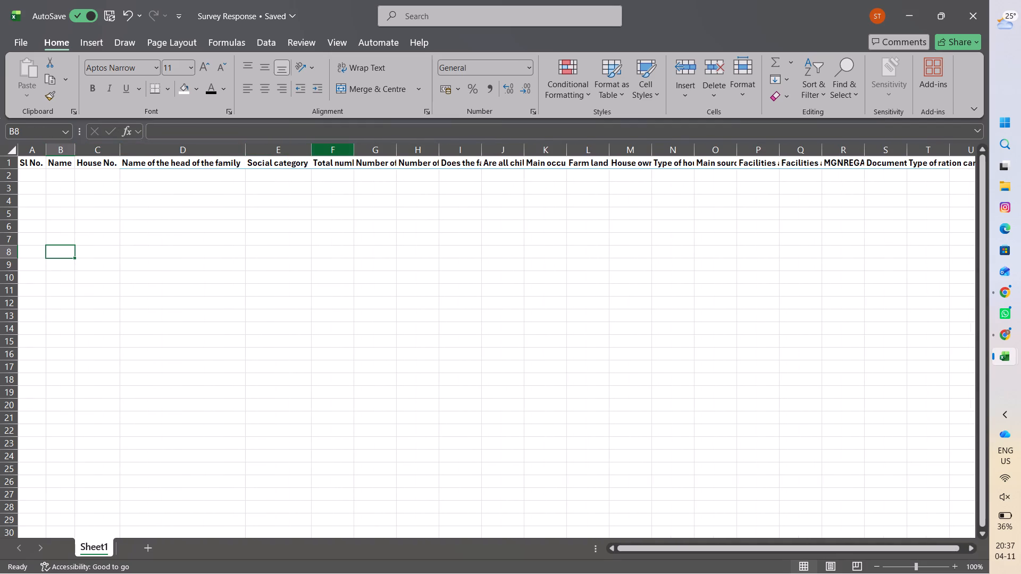
{"action": "double_click", "coordinate": [354, 151]}
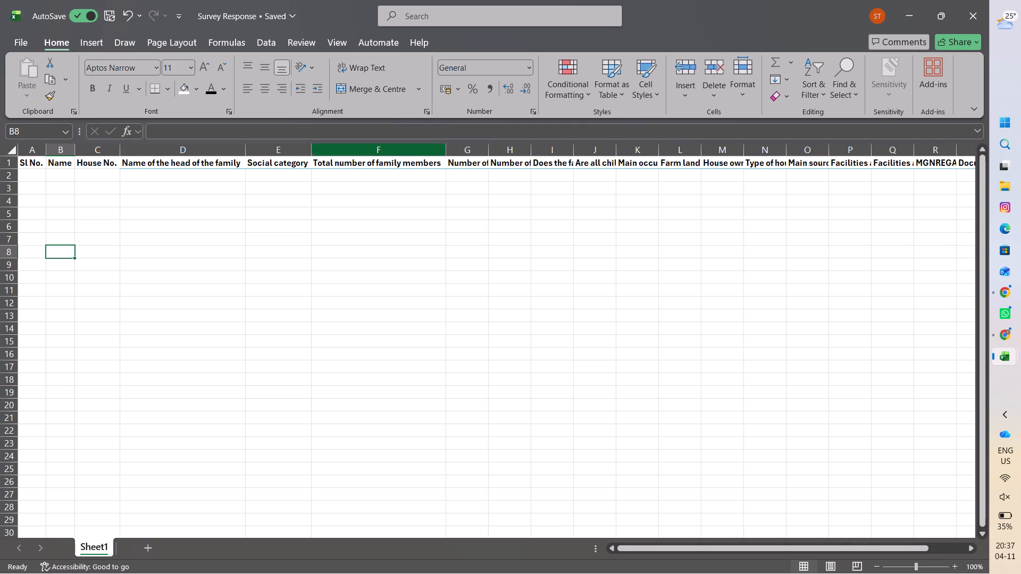
{"action": "double_click", "coordinate": [486, 152]}
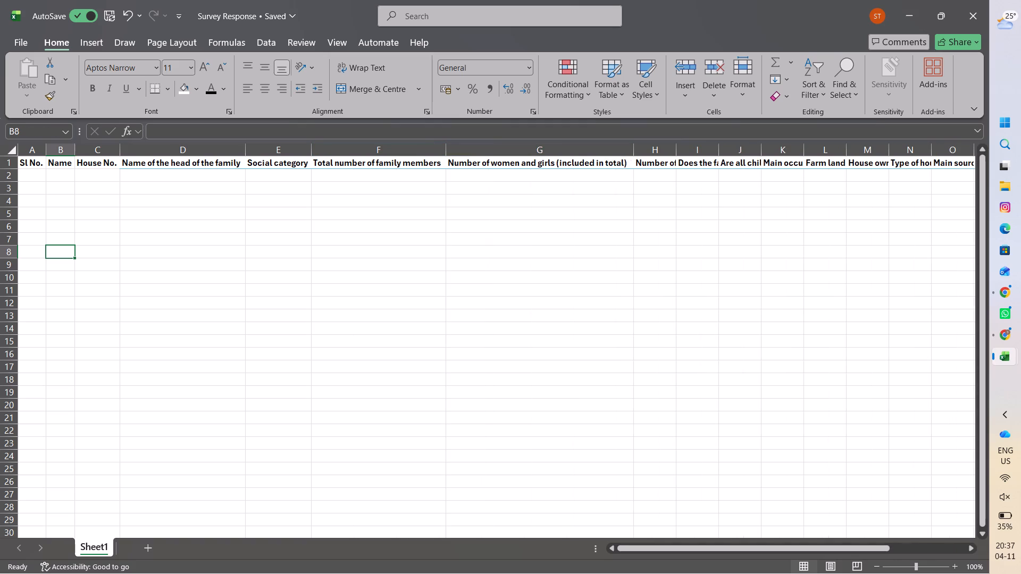
{"action": "double_click", "coordinate": [678, 148]}
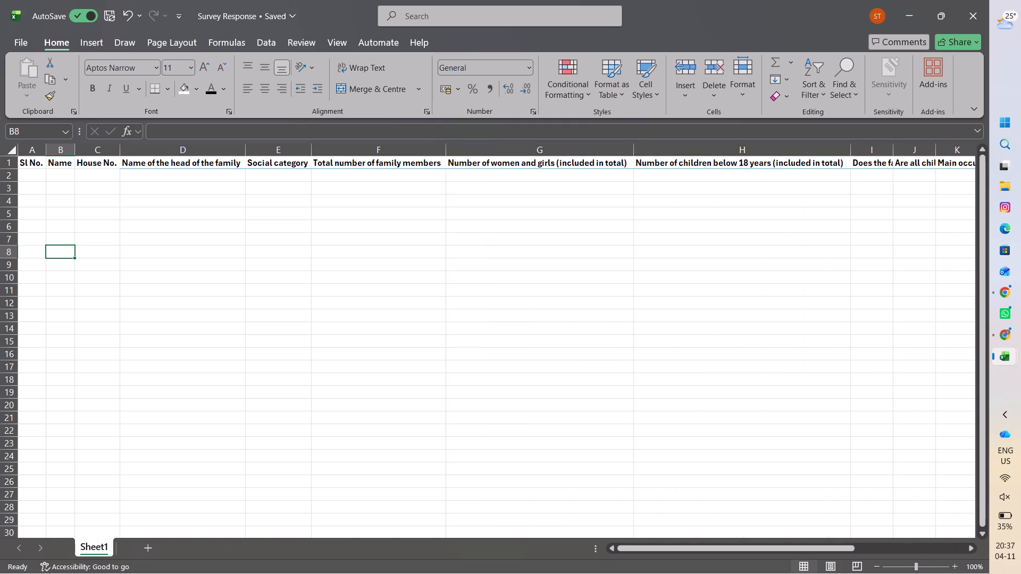
{"action": "double_click", "coordinate": [892, 150]}
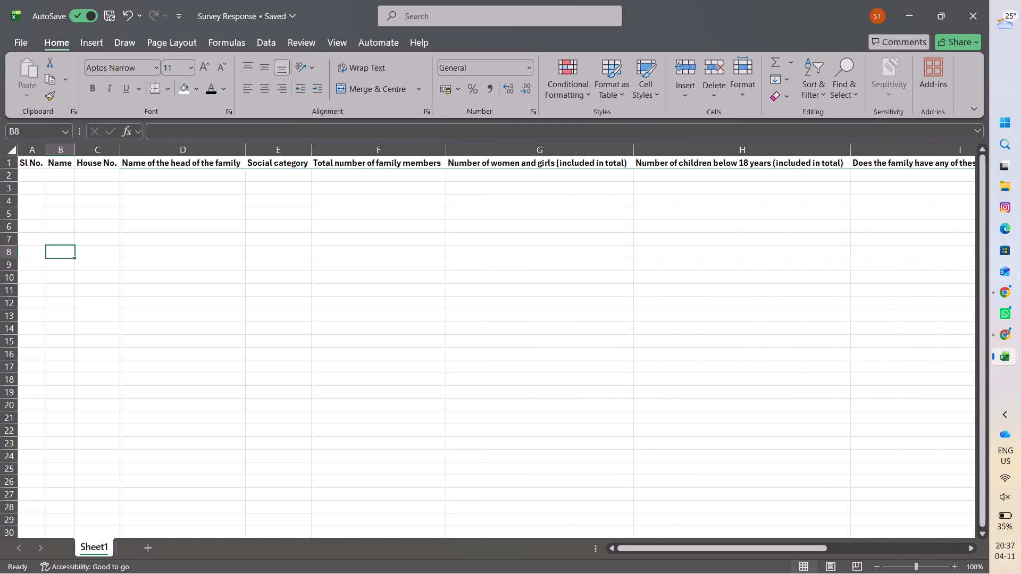
Fit the widths of columns J to N to their headers, from the school or college question to Type of house.
{"action": "key", "text": "Right"}
{"action": "key", "text": "Right"}
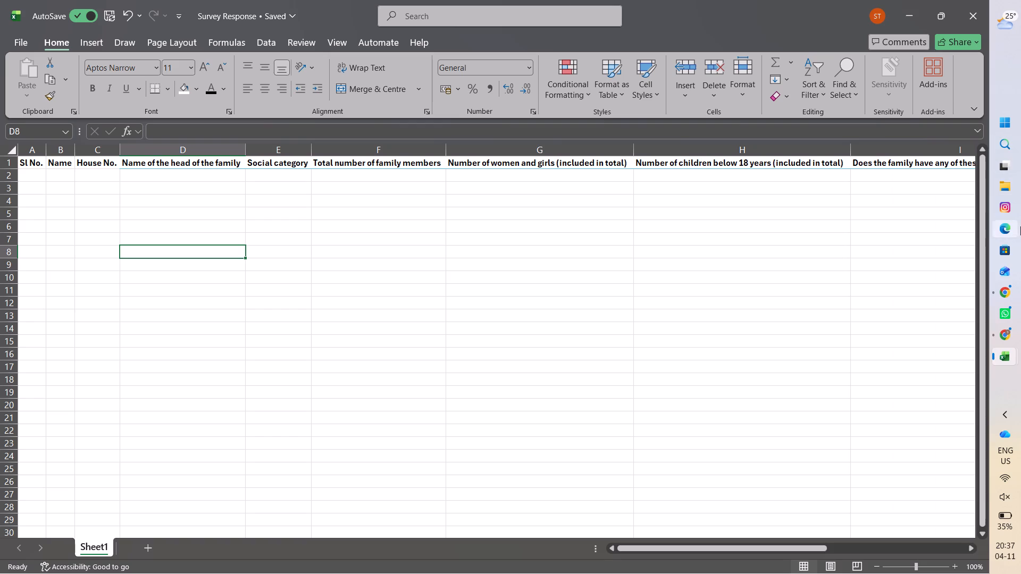
{"action": "scroll", "coordinate": [755, 293], "scroll_direction": "up", "scroll_amount": 2}
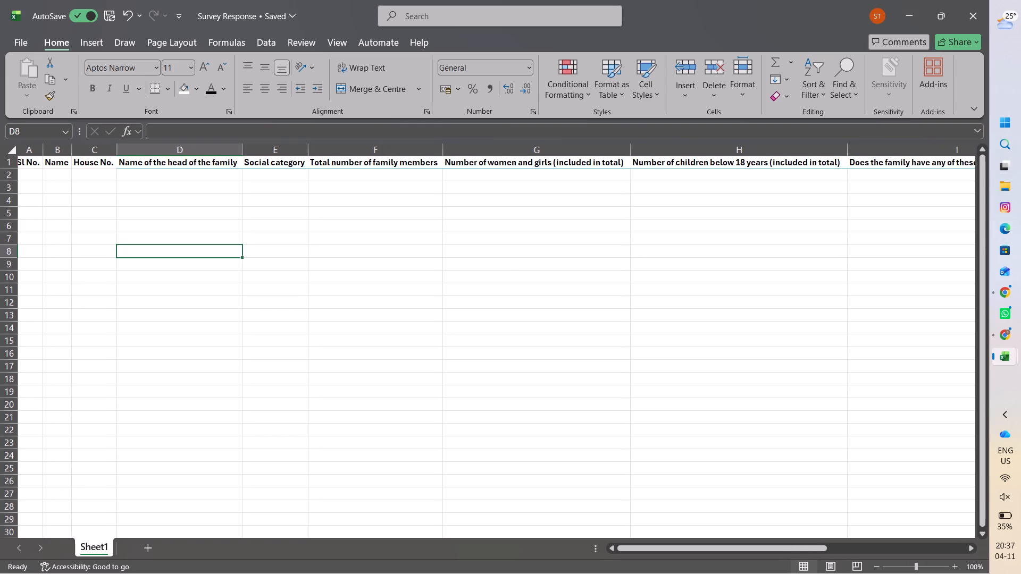
{"action": "scroll", "coordinate": [755, 293], "scroll_direction": "up", "scroll_amount": 1}
{"action": "scroll", "coordinate": [755, 293], "scroll_direction": "left", "scroll_amount": 5}
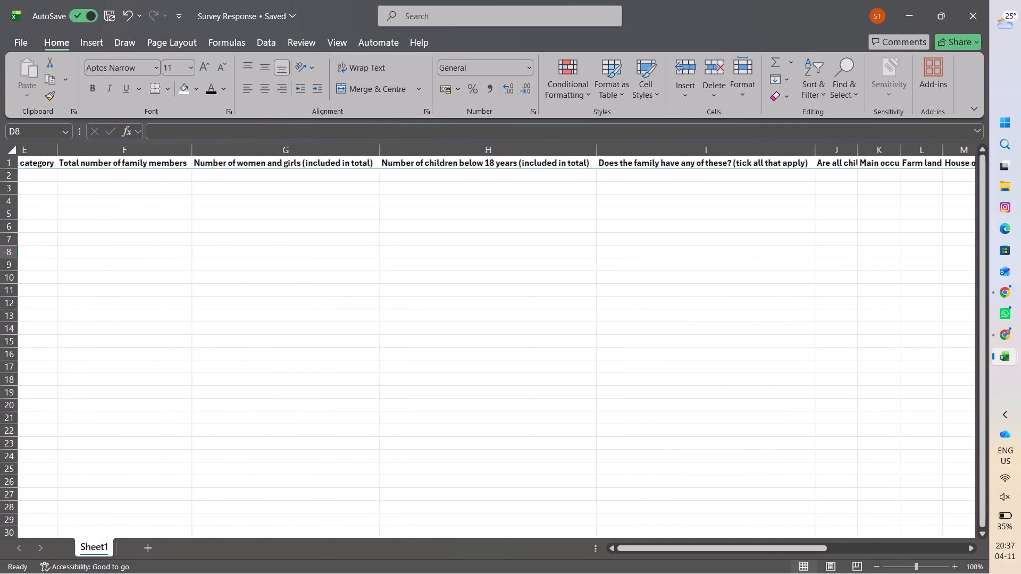
{"action": "scroll", "coordinate": [755, 293], "scroll_direction": "left", "scroll_amount": 2}
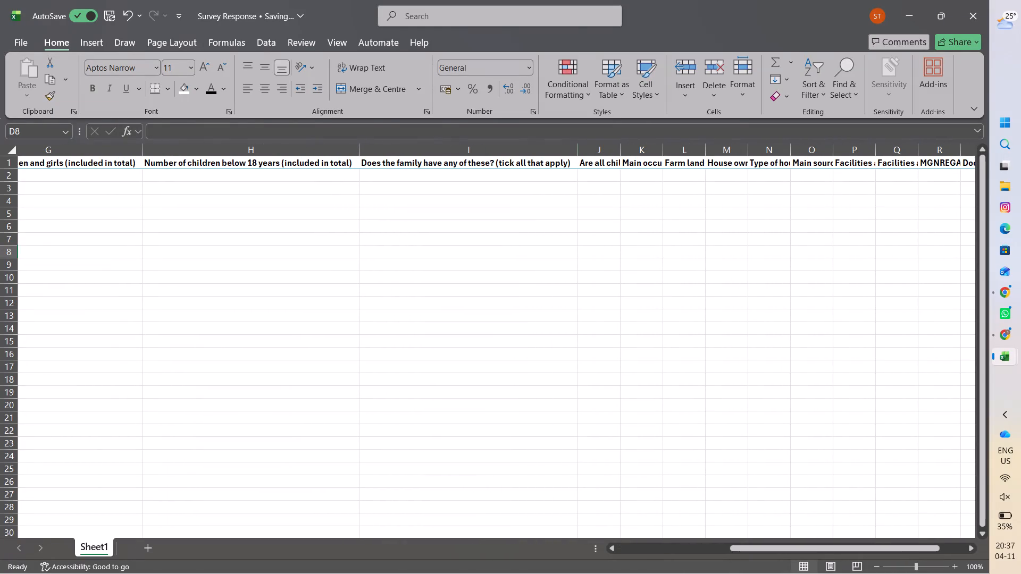
{"action": "left_click", "coordinate": [602, 149]}
{"action": "double_click", "coordinate": [618, 148]}
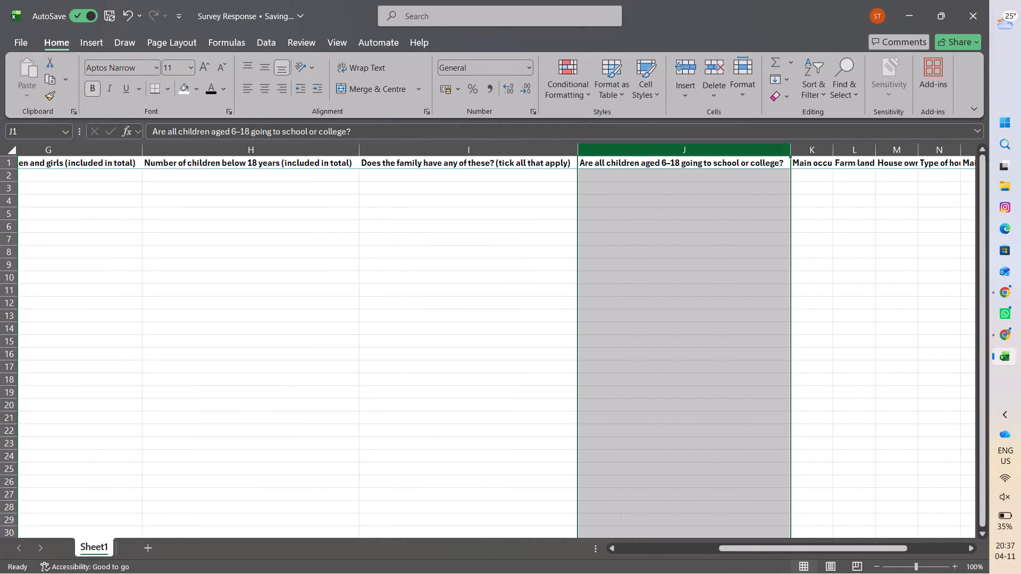
{"action": "left_click", "coordinate": [811, 149]}
{"action": "double_click", "coordinate": [838, 149]}
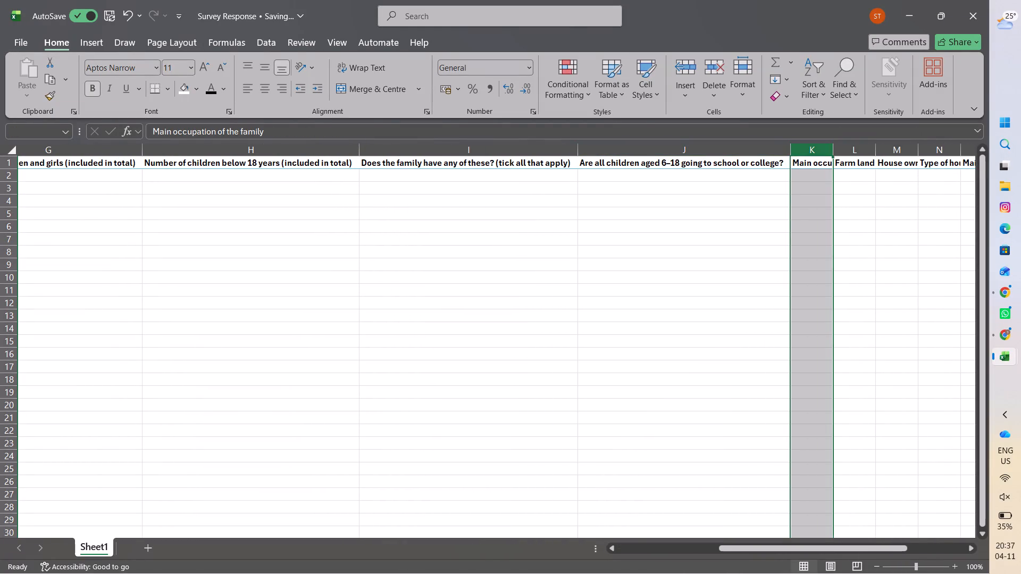
{"action": "scroll", "coordinate": [885, 150], "scroll_direction": "left", "scroll_amount": 2}
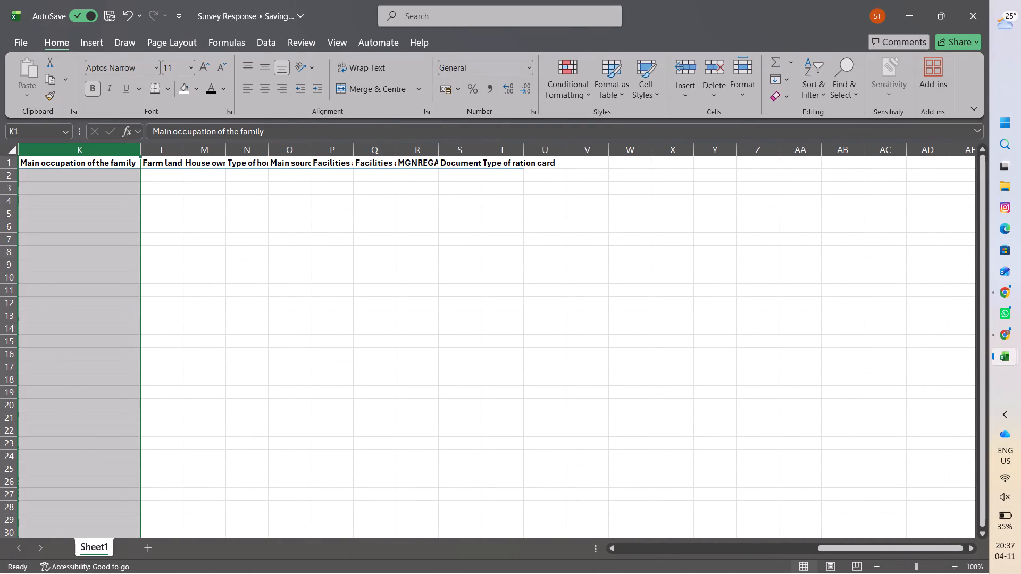
{"action": "left_click", "coordinate": [177, 149]}
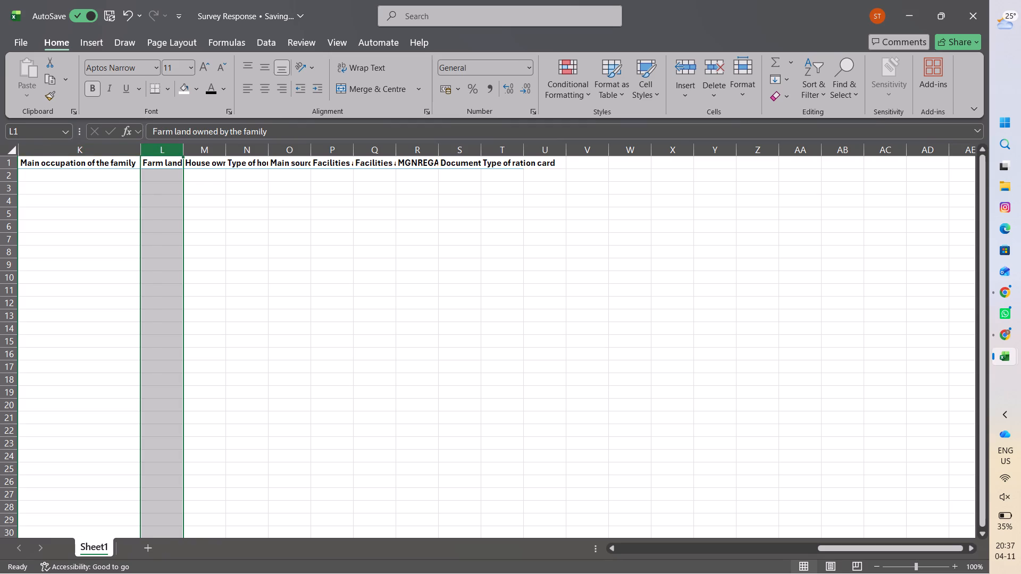
{"action": "double_click", "coordinate": [183, 149]}
{"action": "left_click", "coordinate": [307, 147]}
{"action": "left_click_drag", "start_coordinate": [307, 147], "coordinate": [382, 148]}
{"action": "double_click", "coordinate": [382, 148]}
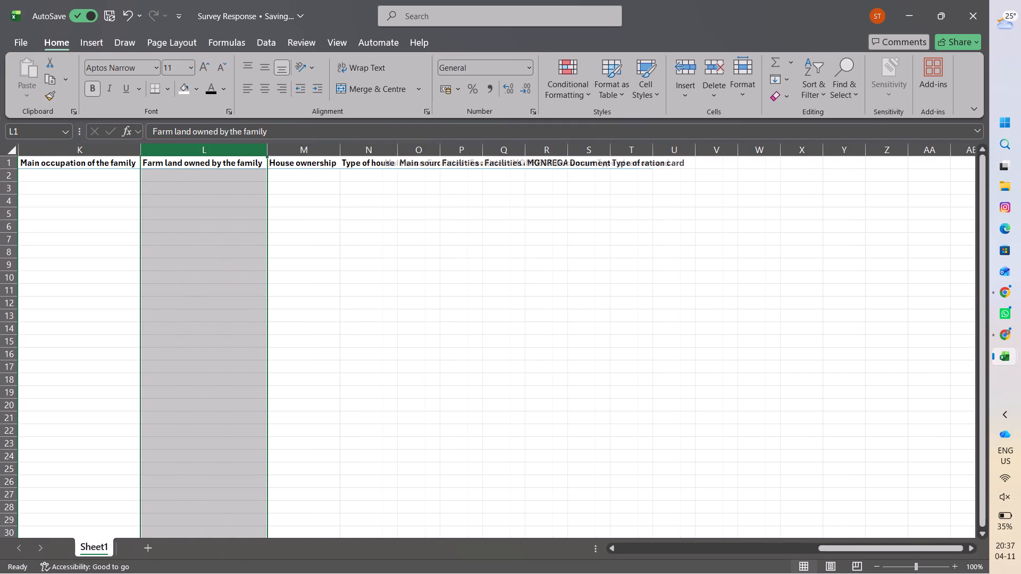
Fit the widths of columns O to T to their headers, from Main source of drinking water to Type of ration card.
{"action": "double_click", "coordinate": [440, 150]}
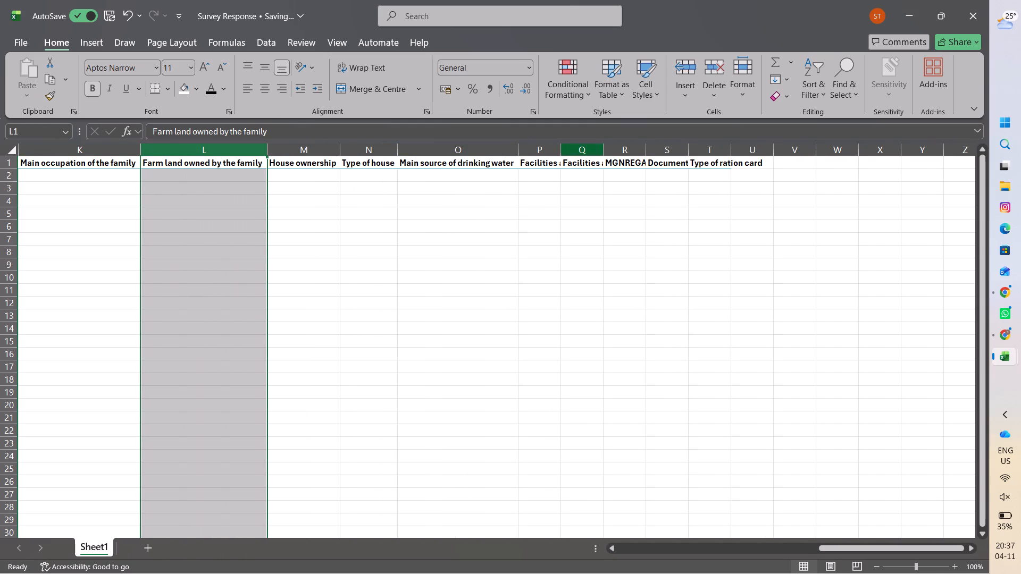
{"action": "double_click", "coordinate": [561, 150]}
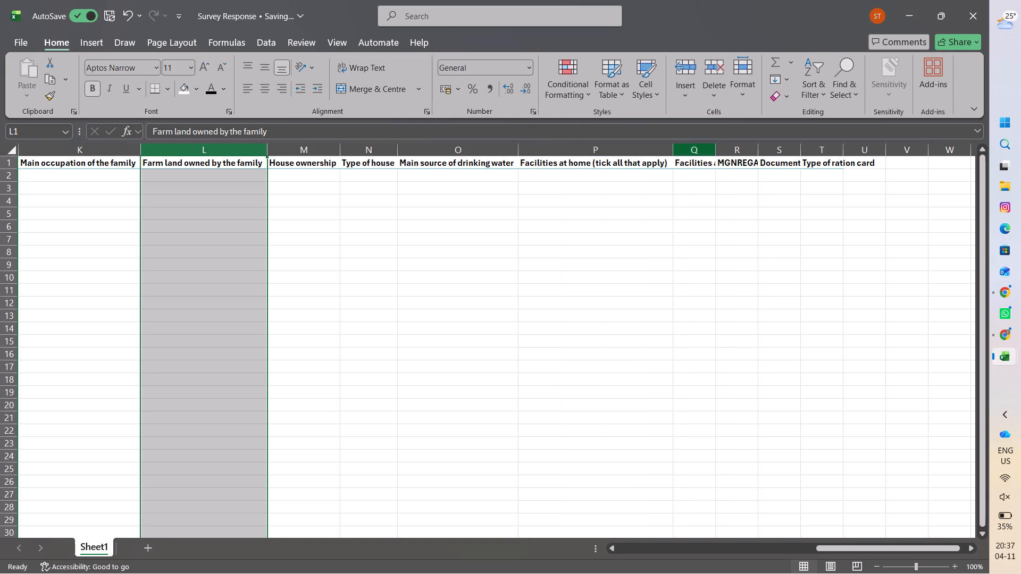
{"action": "double_click", "coordinate": [716, 151]}
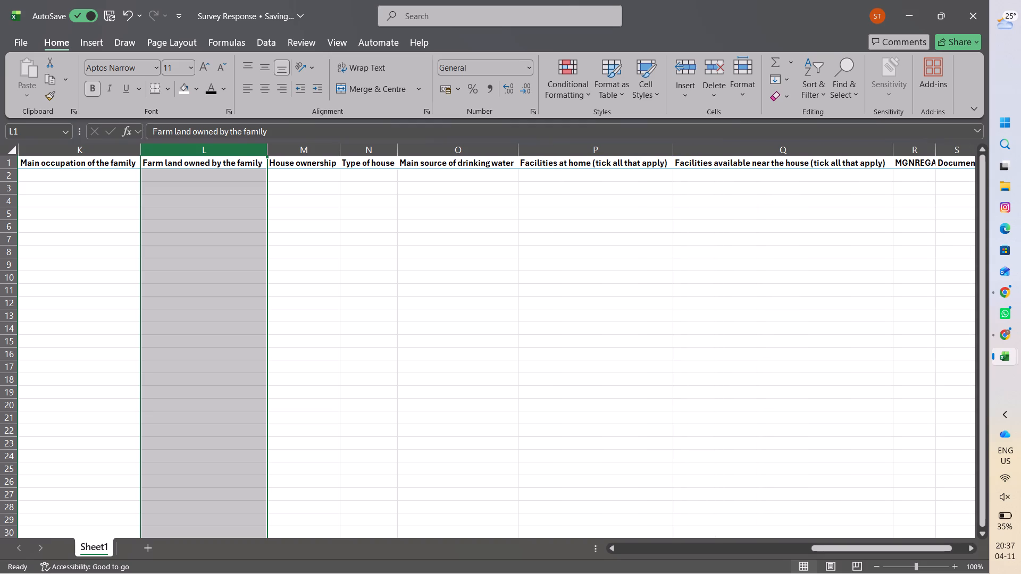
{"action": "double_click", "coordinate": [936, 151]}
{"action": "scroll", "coordinate": [936, 151], "scroll_direction": "left", "scroll_amount": 1}
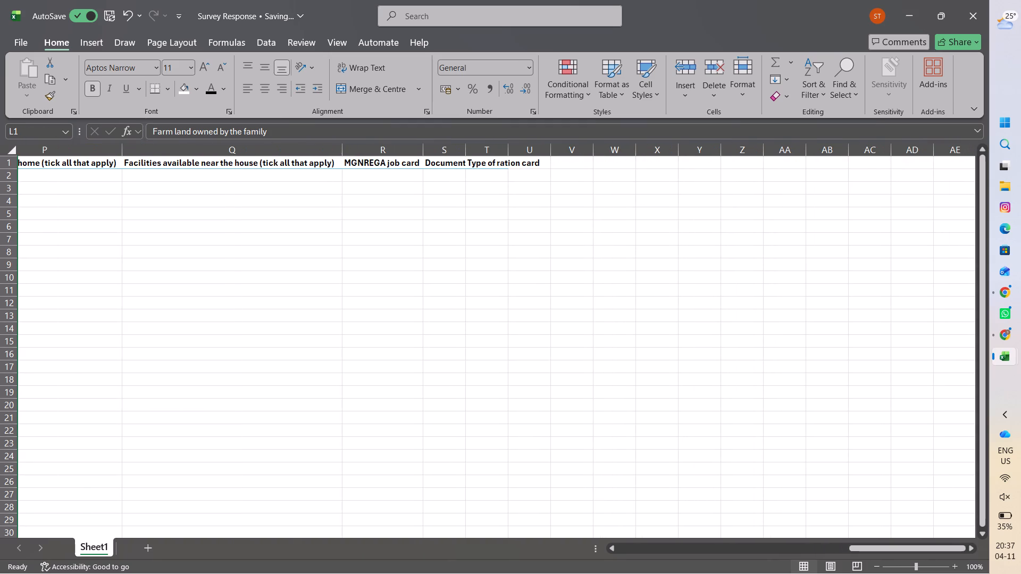
{"action": "scroll", "coordinate": [936, 151], "scroll_direction": "left", "scroll_amount": 1}
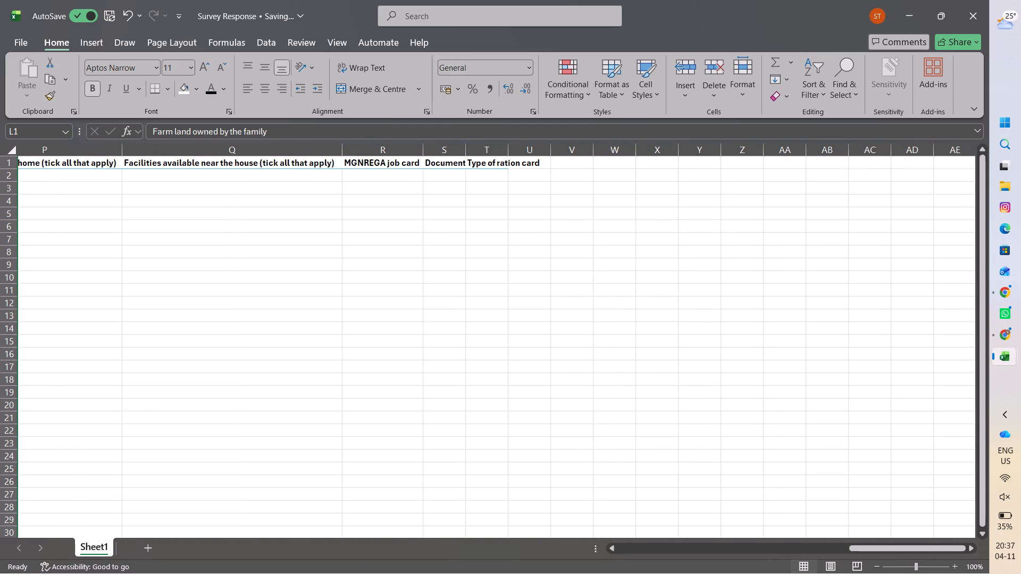
{"action": "double_click", "coordinate": [466, 151]}
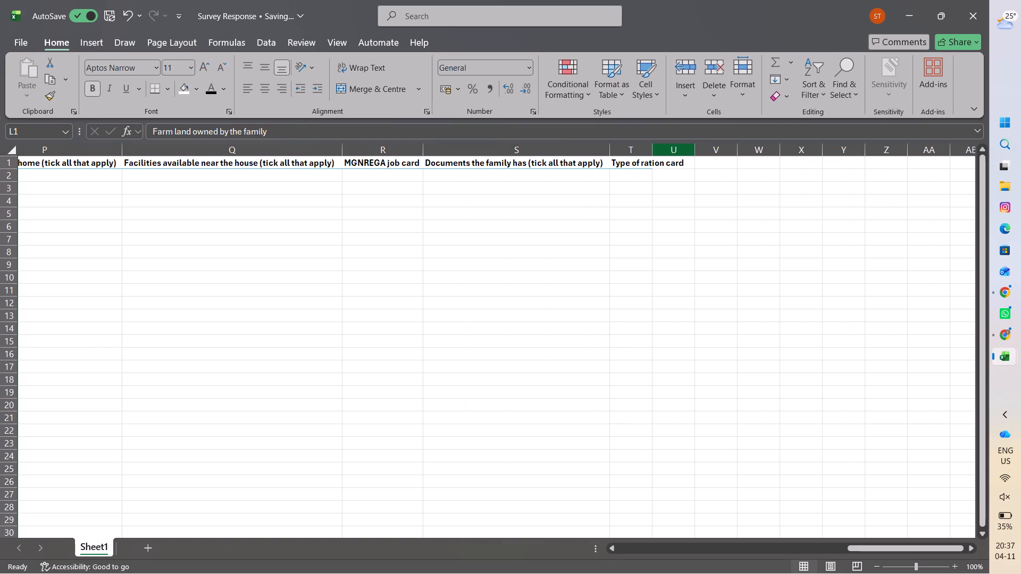
{"action": "double_click", "coordinate": [656, 149]}
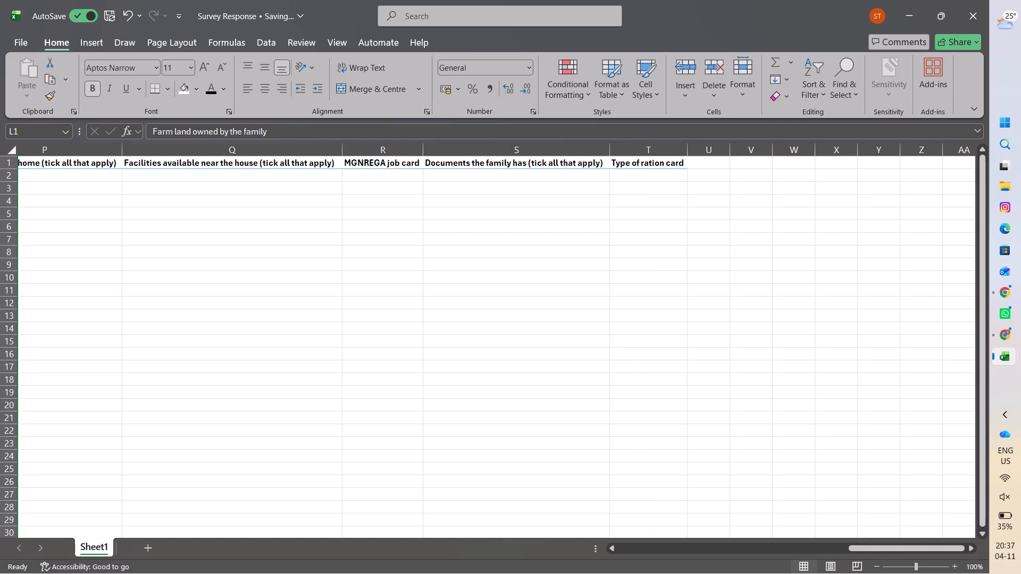
Remove "(tick all that apply)" from the header in S1 so it reads "Documents the family has".
{"action": "left_click", "coordinate": [598, 165]}
{"action": "left_click", "coordinate": [543, 134]}
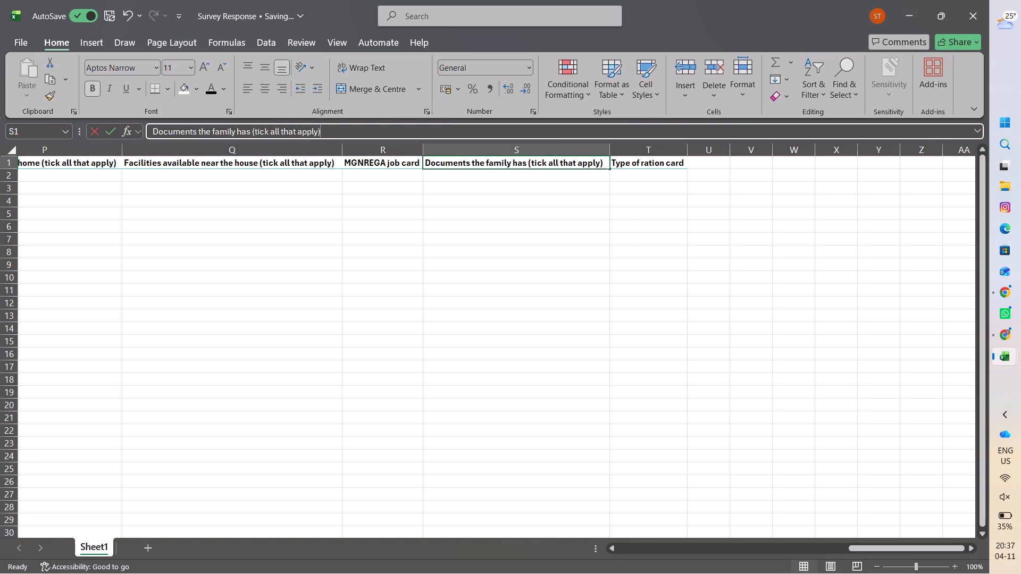
{"action": "key", "text": "BackSpace"}
{"action": "key", "text": "BackSpace"}
{"action": "key", "text": "BackSpace"}
{"action": "key", "text": "BackSpace"}
{"action": "key", "text": "BackSpace"}
{"action": "key", "text": "BackSpace"}
{"action": "key", "text": "BackSpace"}
{"action": "key", "text": "BackSpace"}
{"action": "key", "text": "BackSpace"}
{"action": "key", "text": "BackSpace"}
{"action": "key", "text": "BackSpace"}
{"action": "key", "text": "BackSpace"}
{"action": "key", "text": "BackSpace"}
{"action": "key", "text": "BackSpace"}
{"action": "key", "text": "BackSpace"}
{"action": "key", "text": "BackSpace"}
{"action": "key", "text": "BackSpace"}
{"action": "key", "text": "BackSpace"}
{"action": "key", "text": "BackSpace"}
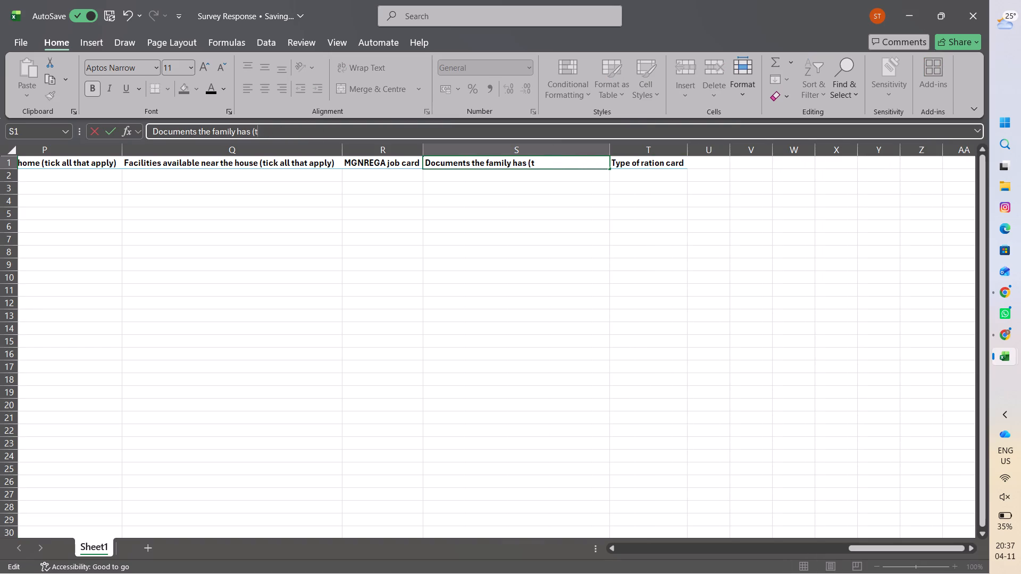
{"action": "key", "text": "BackSpace"}
{"action": "key", "text": "BackSpace"}
{"action": "key", "text": "BackSpace"}
{"action": "left_click", "coordinate": [402, 151]}
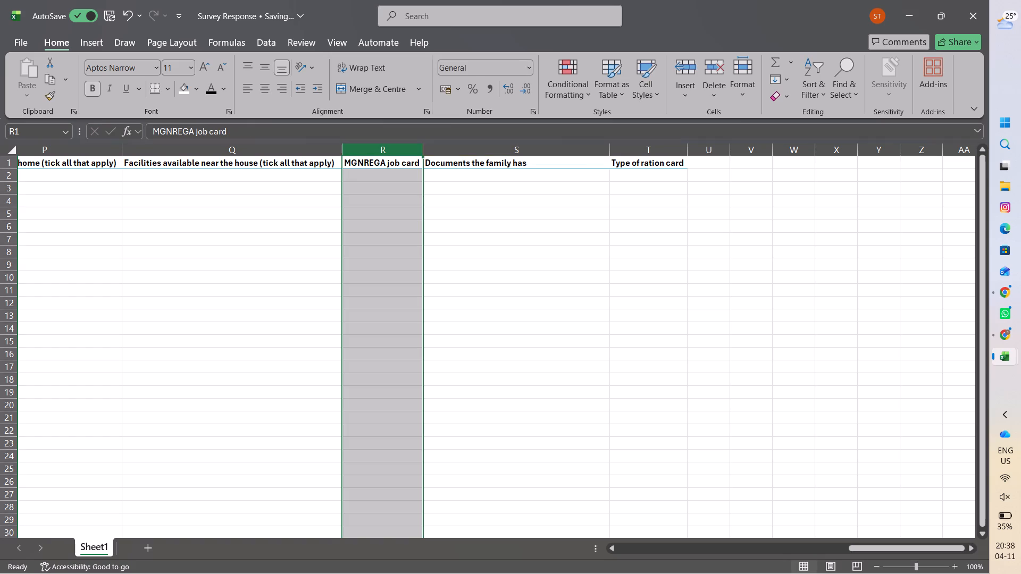
Shorten the header in Q1 to "Facilities available near the house" by deleting "(tick all that apply)".
{"action": "left_click", "coordinate": [299, 167]}
{"action": "left_click", "coordinate": [392, 125]}
{"action": "key", "text": "BackSpace"}
{"action": "key", "text": "BackSpace"}
{"action": "key", "text": "BackSpace"}
{"action": "key", "text": "BackSpace"}
{"action": "key", "text": "BackSpace"}
{"action": "key", "text": "BackSpace"}
{"action": "key", "text": "BackSpace"}
{"action": "key", "text": "BackSpace"}
{"action": "key", "text": "BackSpace"}
{"action": "key", "text": "BackSpace"}
{"action": "key", "text": "BackSpace"}
{"action": "key", "text": "BackSpace"}
{"action": "key", "text": "BackSpace"}
{"action": "key", "text": "BackSpace"}
{"action": "key", "text": "BackSpace"}
{"action": "key", "text": "BackSpace"}
{"action": "key", "text": "BackSpace"}
{"action": "key", "text": "BackSpace"}
{"action": "key", "text": "BackSpace"}
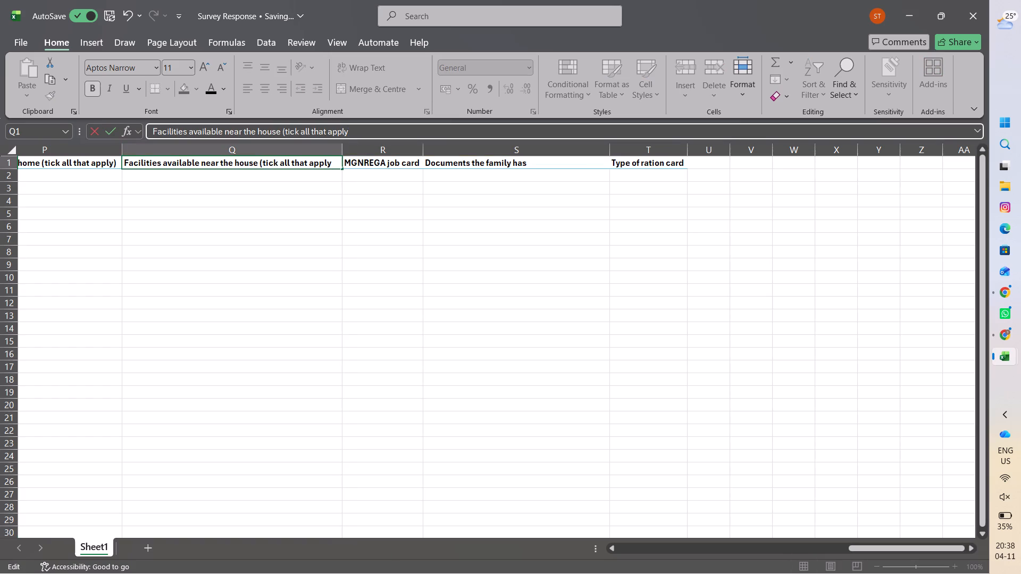
{"action": "key", "text": "BackSpace"}
{"action": "key", "text": "BackSpace"}
{"action": "key", "text": "BackSpace"}
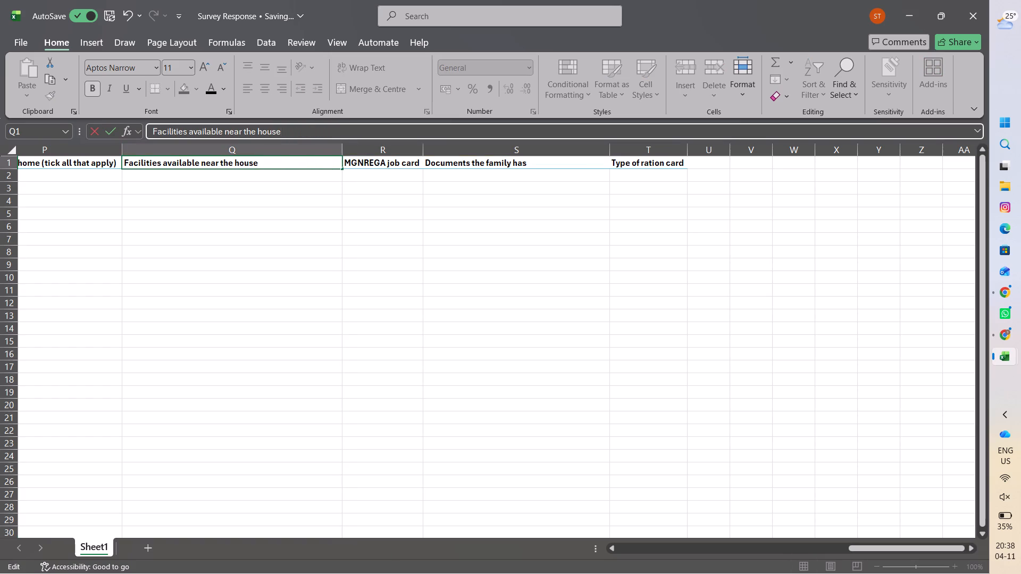
{"action": "key", "text": "Tab"}
Remove "(tick all that apply)" from the header in P1 so it reads "Facilities at home".
{"action": "key", "text": "Left"}
{"action": "key", "text": "Left"}
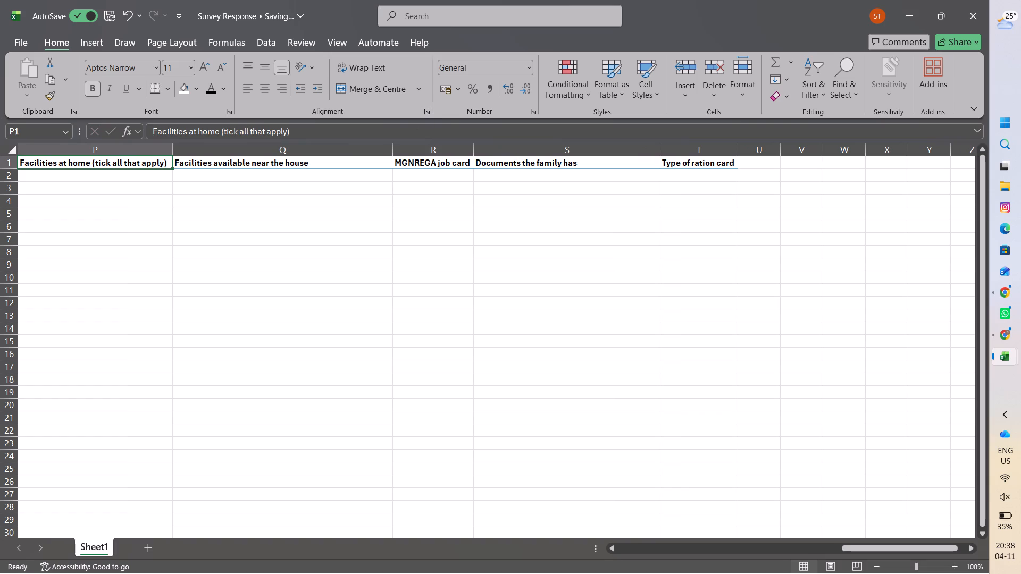
{"action": "left_click", "coordinate": [406, 127]}
{"action": "key", "text": "BackSpace"}
{"action": "key", "text": "BackSpace"}
{"action": "key", "text": "BackSpace"}
{"action": "key", "text": "BackSpace"}
{"action": "key", "text": "BackSpace"}
{"action": "key", "text": "BackSpace"}
{"action": "key", "text": "BackSpace"}
{"action": "key", "text": "BackSpace"}
{"action": "key", "text": "BackSpace"}
{"action": "key", "text": "BackSpace"}
{"action": "key", "text": "BackSpace"}
{"action": "key", "text": "BackSpace"}
{"action": "key", "text": "BackSpace"}
{"action": "key", "text": "BackSpace"}
{"action": "key", "text": "BackSpace"}
{"action": "key", "text": "BackSpace"}
{"action": "key", "text": "BackSpace"}
{"action": "key", "text": "BackSpace"}
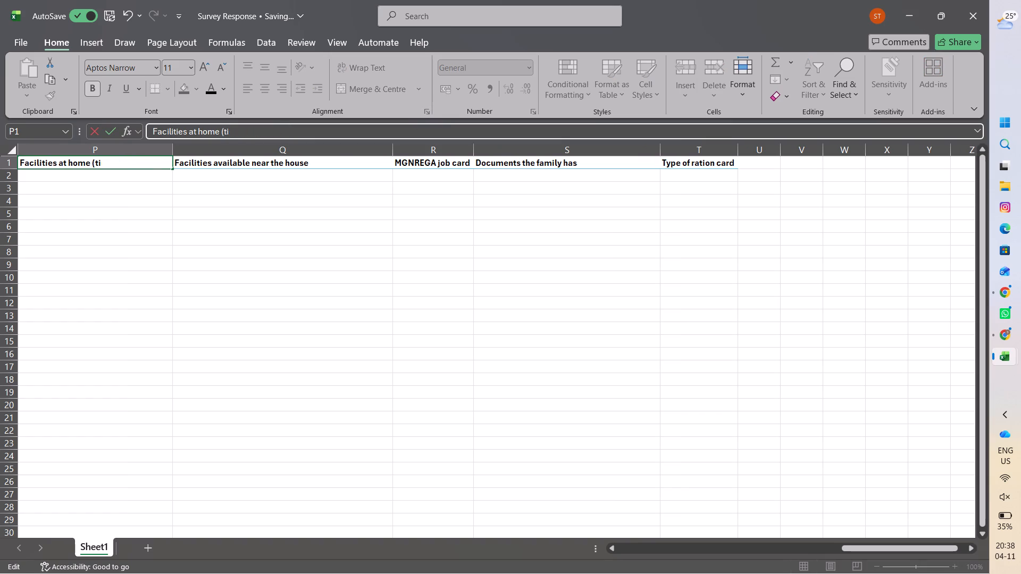
{"action": "key", "text": "BackSpace"}
{"action": "key", "text": "BackSpace"}
{"action": "key", "text": "BackSpace"}
{"action": "key", "text": "BackSpace"}
{"action": "key", "text": "Down"}
Shorten the header in I1 to "Does the family have any of these?" by deleting "(tick all that apply)".
{"action": "scroll", "coordinate": [334, 246], "scroll_direction": "right", "scroll_amount": 5}
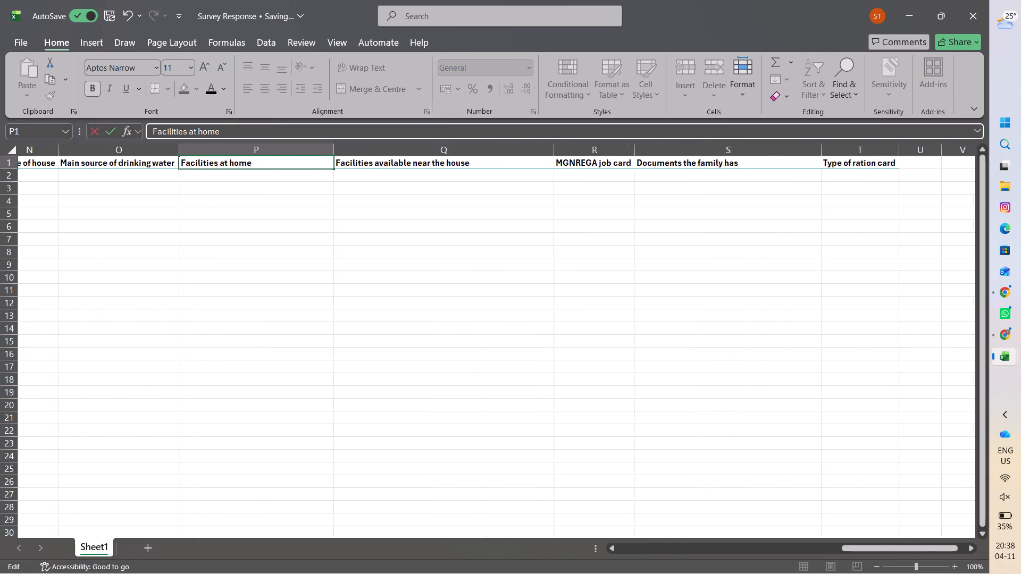
{"action": "scroll", "coordinate": [334, 246], "scroll_direction": "right", "scroll_amount": 6}
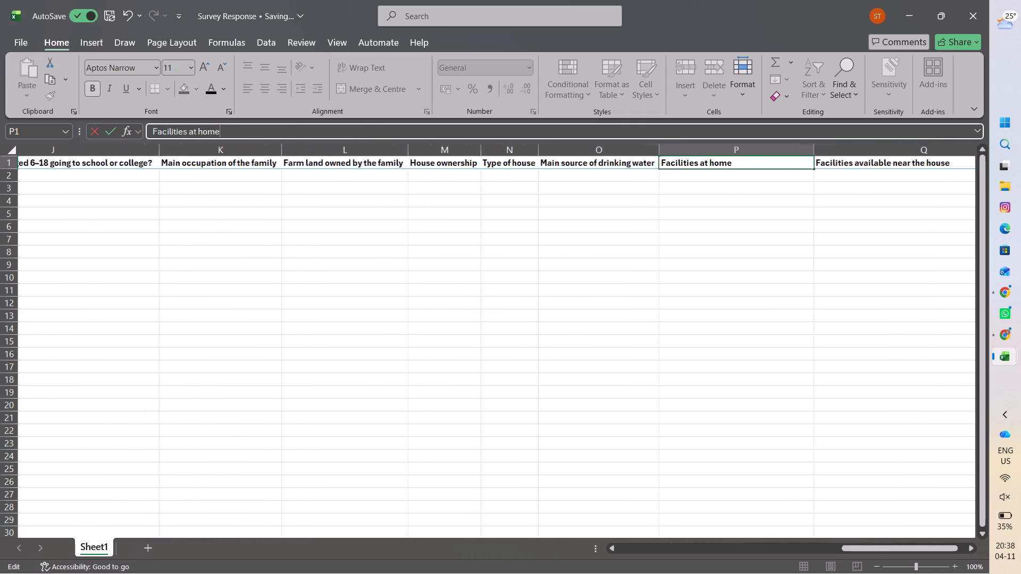
{"action": "scroll", "coordinate": [334, 246], "scroll_direction": "right", "scroll_amount": 3}
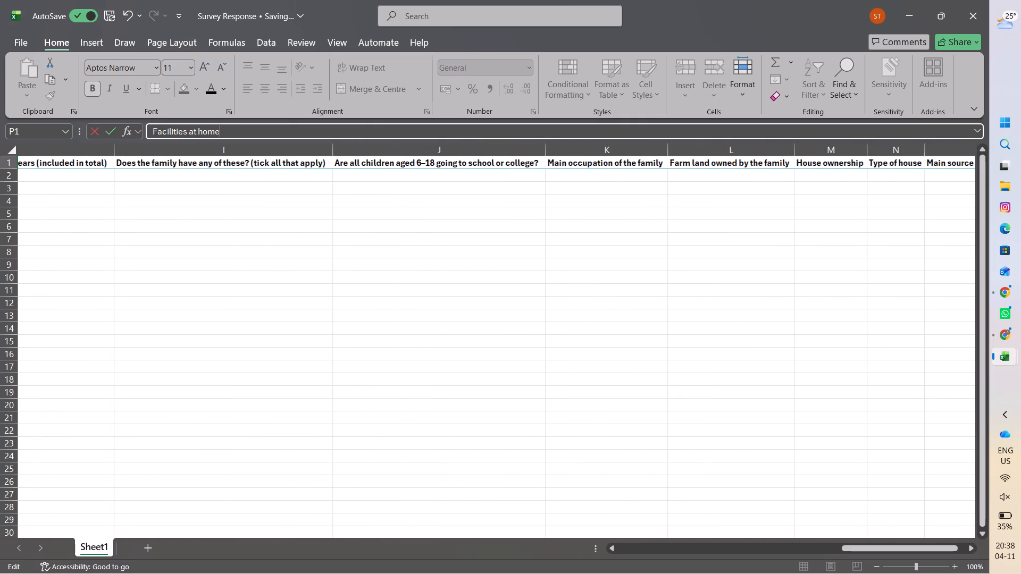
{"action": "triple_click", "coordinate": [291, 165]}
{"action": "key", "text": "Right"}
{"action": "key", "text": "Right"}
{"action": "key", "text": "Right"}
{"action": "key", "text": "Right"}
{"action": "key", "text": "Right"}
{"action": "key", "text": "Right"}
{"action": "key", "text": "Right"}
{"action": "key", "text": "Right"}
{"action": "key", "text": "Right"}
{"action": "key", "text": "Right"}
{"action": "key", "text": "Right"}
{"action": "key", "text": "Right"}
{"action": "key", "text": "Right"}
{"action": "key", "text": "Right"}
{"action": "key", "text": "Right"}
{"action": "key", "text": "Right"}
{"action": "key", "text": "Right"}
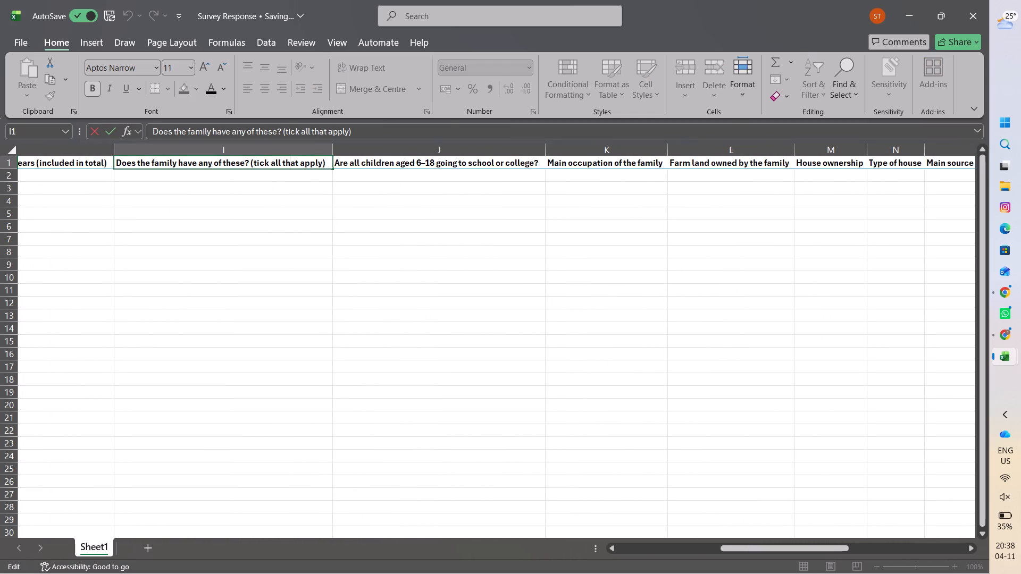
{"action": "key", "text": "BackSpace"}
{"action": "key", "text": "BackSpace"}
{"action": "key", "text": "BackSpace"}
{"action": "key", "text": "BackSpace"}
{"action": "key", "text": "BackSpace"}
{"action": "key", "text": "BackSpace"}
{"action": "key", "text": "BackSpace"}
{"action": "key", "text": "BackSpace"}
{"action": "key", "text": "BackSpace"}
{"action": "key", "text": "BackSpace"}
{"action": "key", "text": "BackSpace"}
{"action": "key", "text": "BackSpace"}
{"action": "key", "text": "BackSpace"}
{"action": "key", "text": "BackSpace"}
{"action": "key", "text": "BackSpace"}
{"action": "key", "text": "BackSpace"}
{"action": "key", "text": "BackSpace"}
{"action": "key", "text": "BackSpace"}
{"action": "key", "text": "BackSpace"}
{"action": "key", "text": "BackSpace"}
{"action": "key", "text": "BackSpace"}
{"action": "key", "text": "BackSpace"}
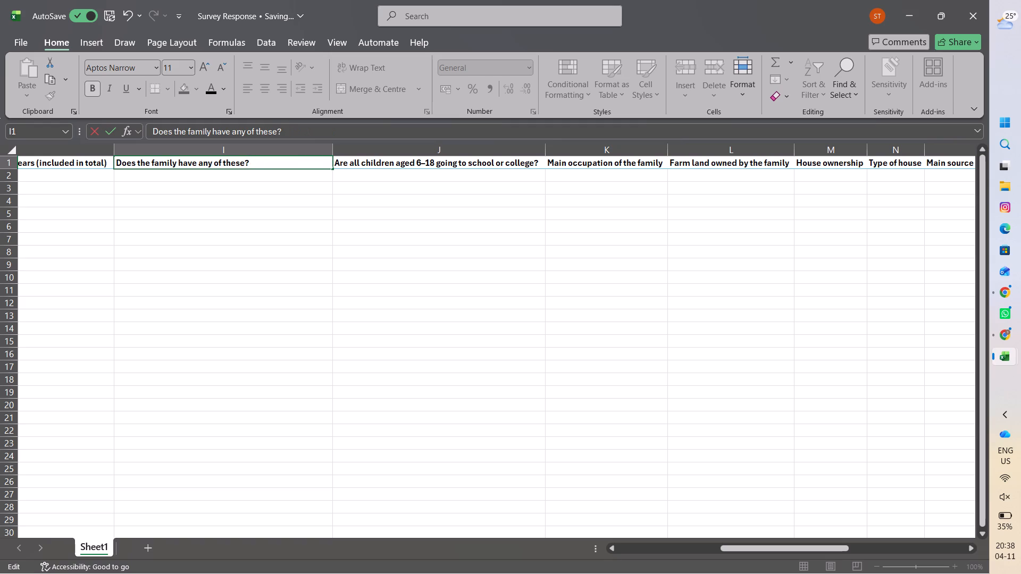
{"action": "left_click", "coordinate": [106, 166]}
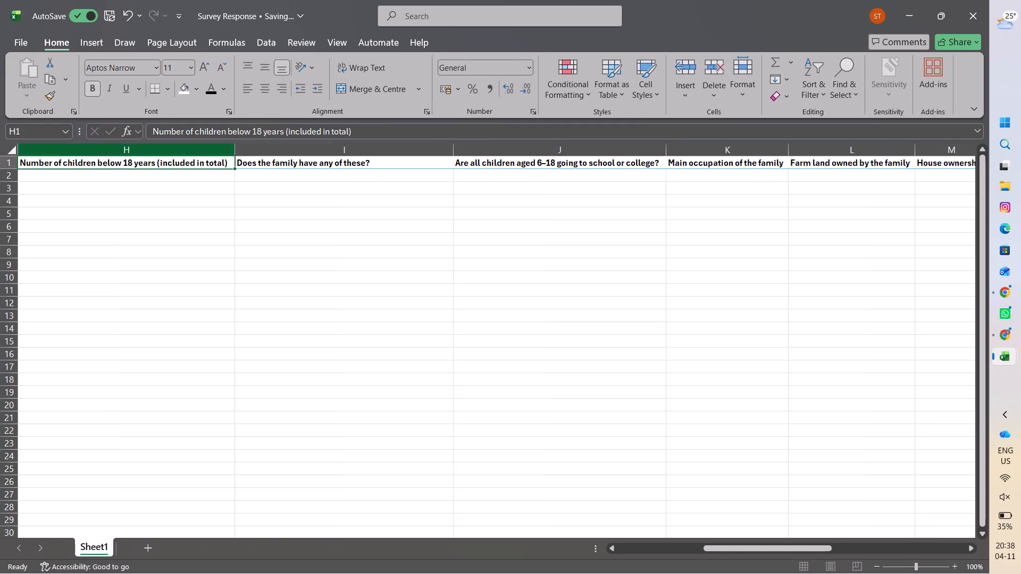
Copy IDs 2 to 58 from the ID column of the Kadashettihalli Village Household Survey workbook for the Survey Response sheet.
{"action": "scroll", "coordinate": [274, 185], "scroll_direction": "right", "scroll_amount": 6}
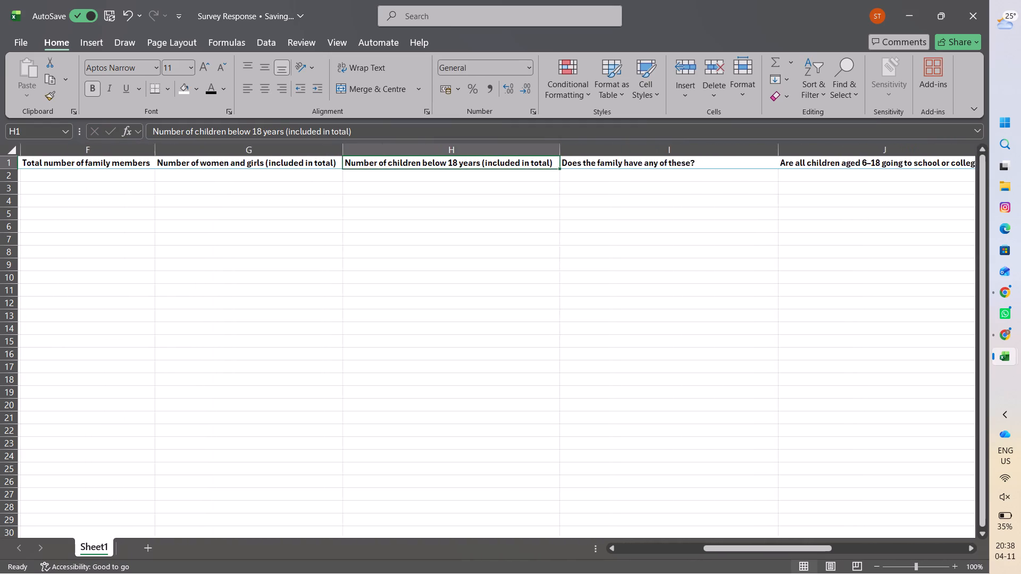
{"action": "scroll", "coordinate": [274, 185], "scroll_direction": "right", "scroll_amount": 3}
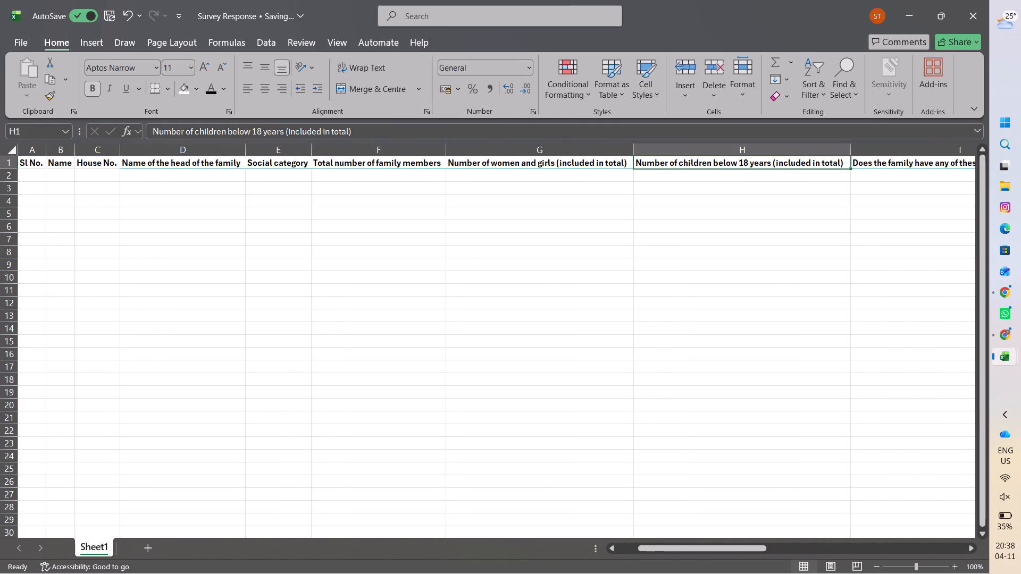
{"action": "scroll", "coordinate": [132, 206], "scroll_direction": "left", "scroll_amount": 1}
{"action": "left_click", "coordinate": [32, 179]}
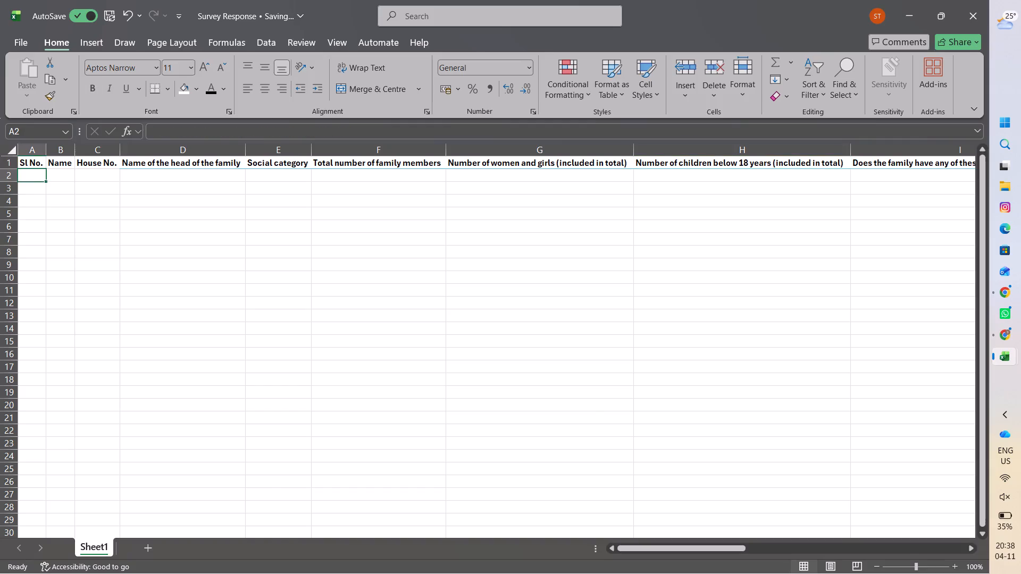
{"action": "key", "text": "alt+Tab"}
{"action": "left_click_drag", "start_coordinate": [83, 176], "coordinate": [70, 573]}
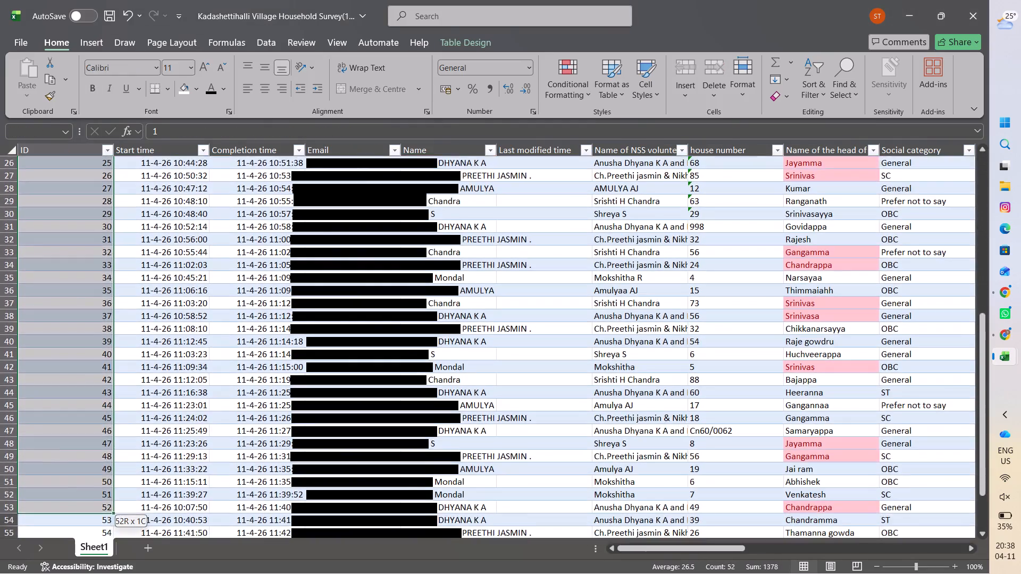
{"action": "left_click_drag", "start_coordinate": [70, 573], "coordinate": [77, 492]}
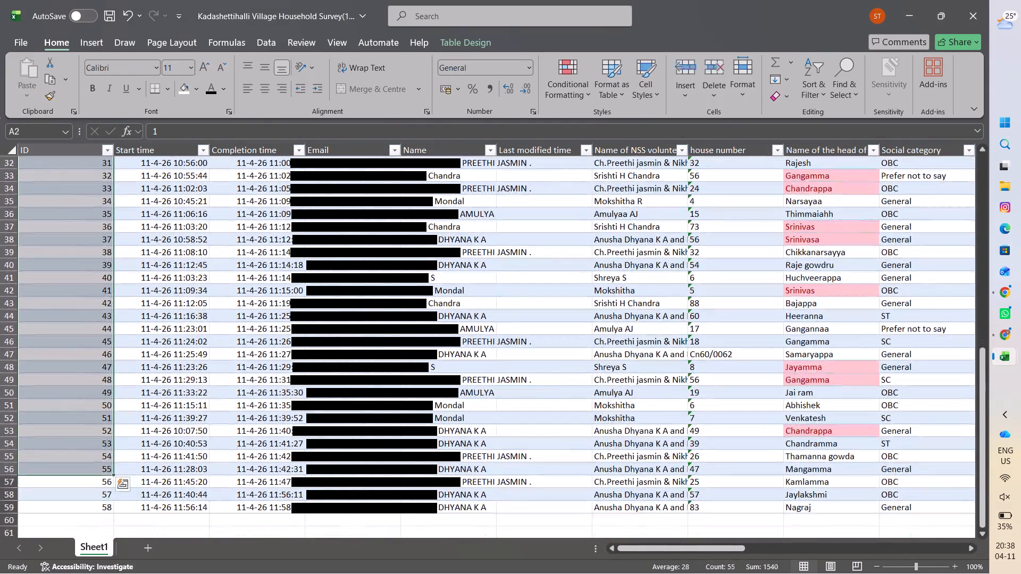
{"action": "left_click_drag", "start_coordinate": [85, 511], "coordinate": [91, 268]}
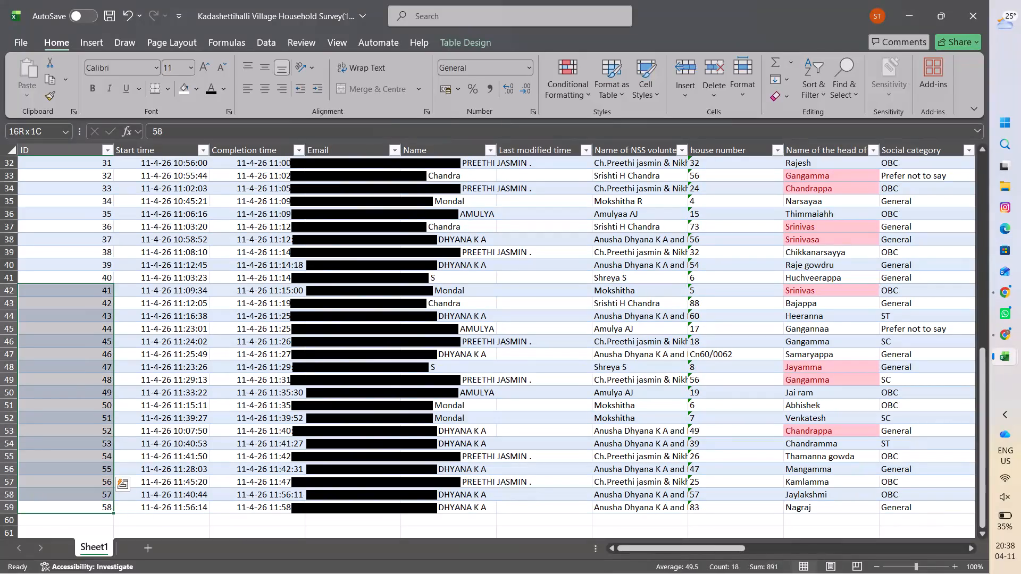
{"action": "left_click_drag", "start_coordinate": [91, 268], "coordinate": [98, 78]}
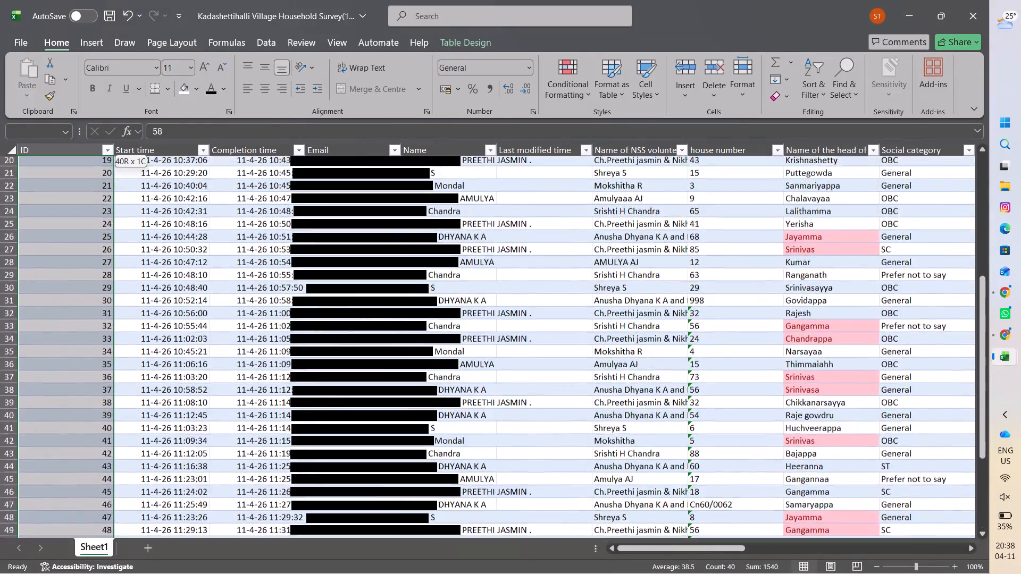
{"action": "left_click_drag", "start_coordinate": [98, 78], "coordinate": [89, 182]}
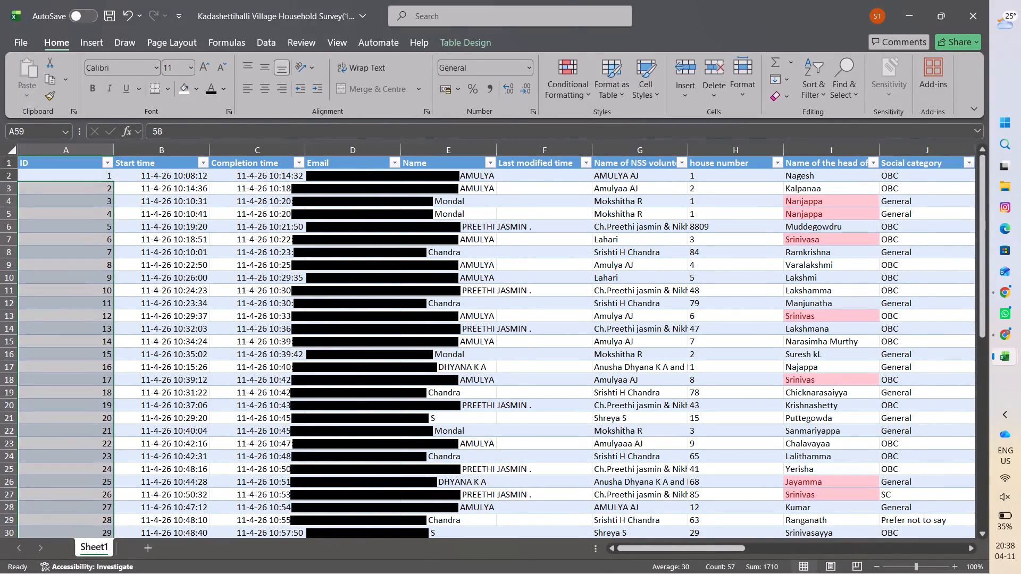
{"action": "key", "text": "ctrl+c"}
{"action": "key", "text": "alt+Tab"}
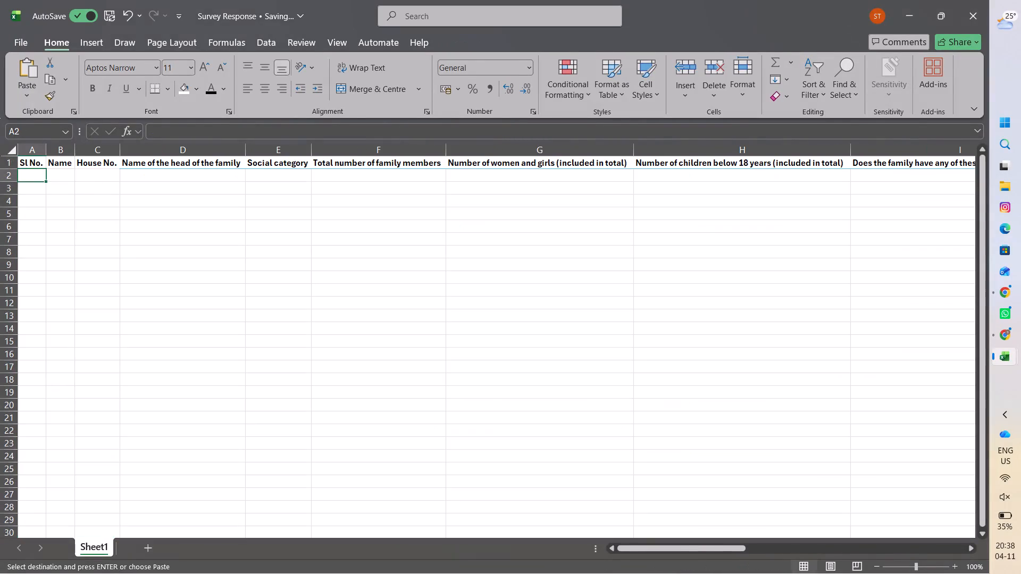
Enter 1 as the first serial number in A2, under Sl No.
{"action": "key", "text": "1"}
{"action": "key", "text": "Return"}
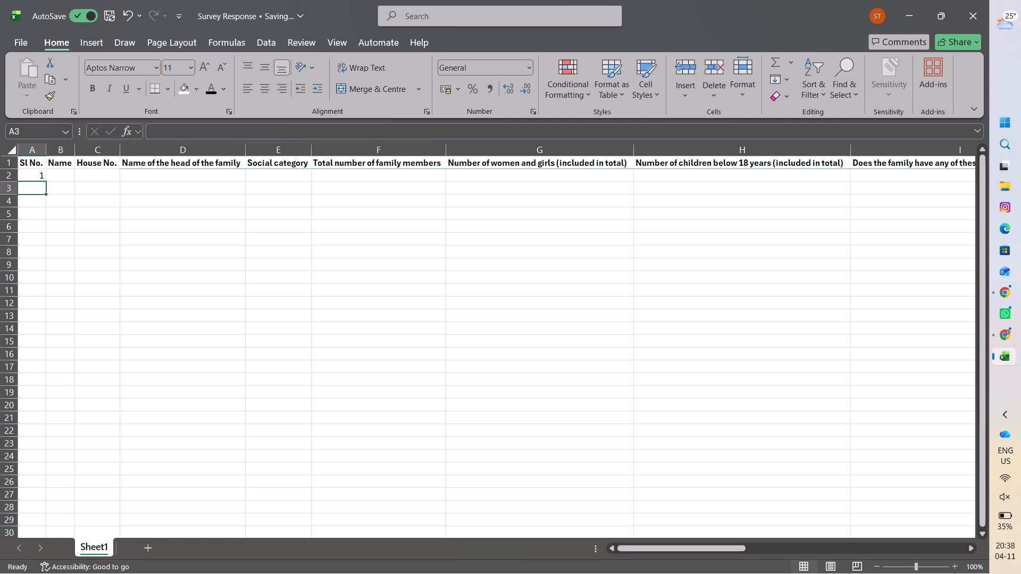
Copy the selected IDs 2 to 58 from the household survey workbook again and paste them down the Sl No. column from A3.
{"action": "key", "text": "ctrl+v"}
{"action": "key", "text": "ctrl+v"}
{"action": "key", "text": "alt+Tab"}
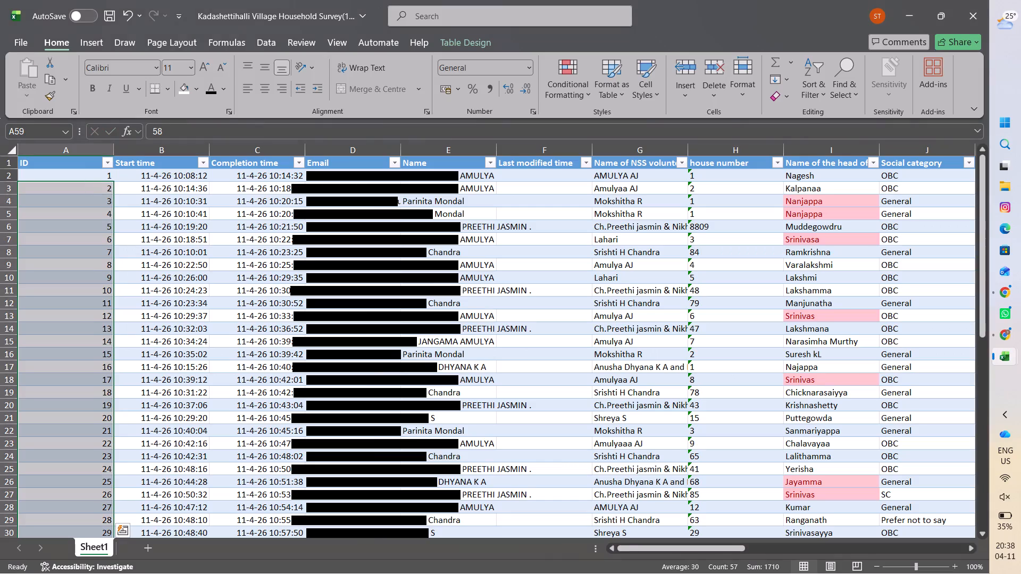
{"action": "key", "text": "ctrl+c"}
{"action": "key", "text": "alt+Tab"}
{"action": "key", "text": "ctrl+v"}
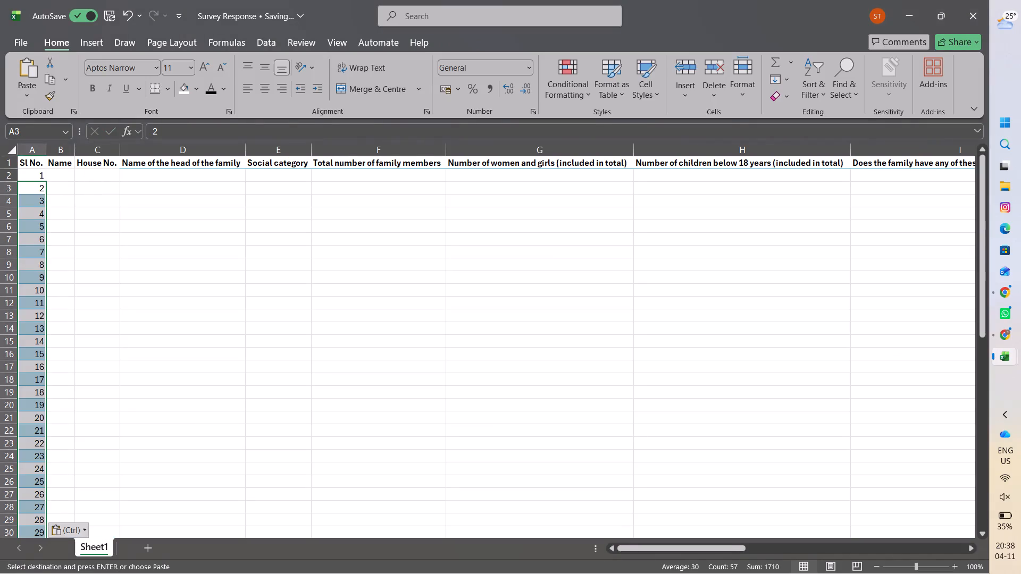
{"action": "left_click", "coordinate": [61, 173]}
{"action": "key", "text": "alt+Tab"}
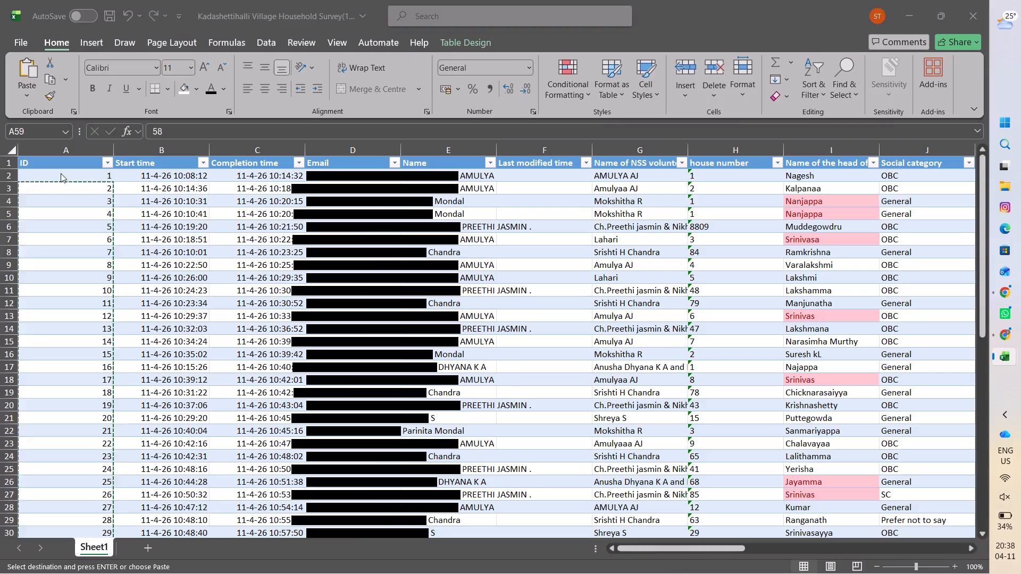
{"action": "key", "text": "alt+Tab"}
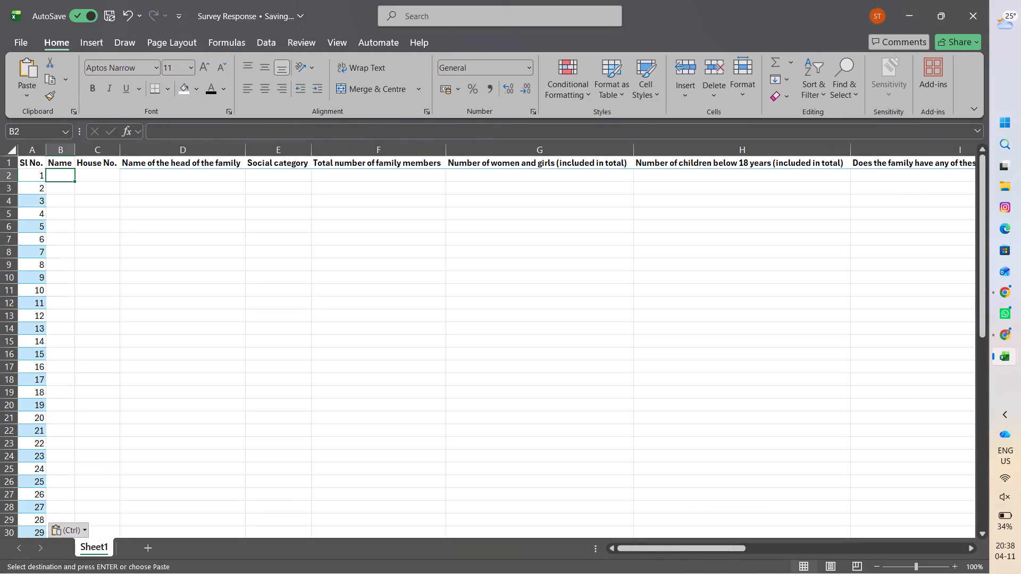
Change the header in B1 to "Name of Volunteer" and fit column B's width to it.
{"action": "left_click", "coordinate": [62, 159]}
{"action": "left_click", "coordinate": [195, 131]}
{"action": "key", "text": "space"}
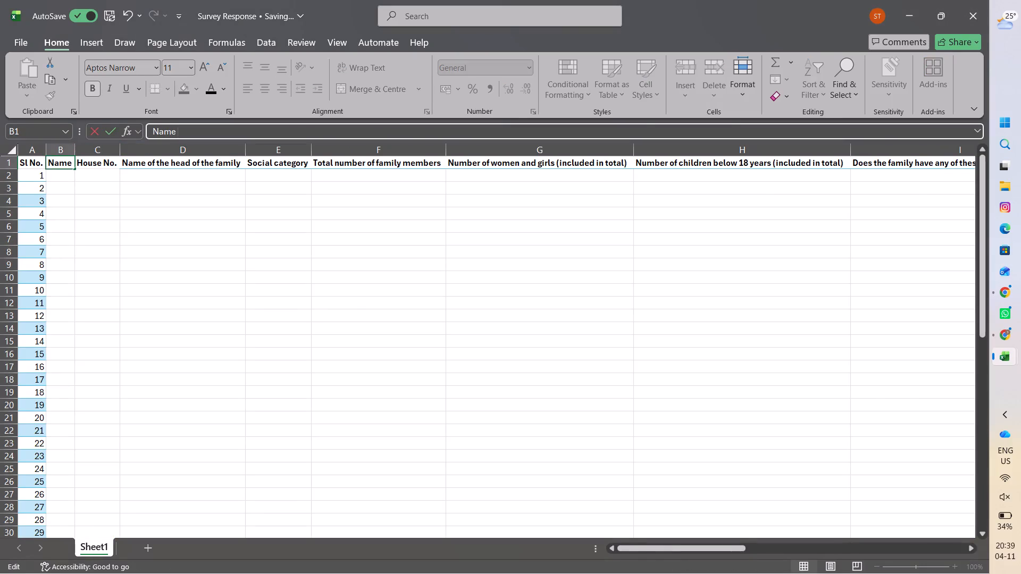
{"action": "type", "text": "of"}
{"action": "key", "text": "space"}
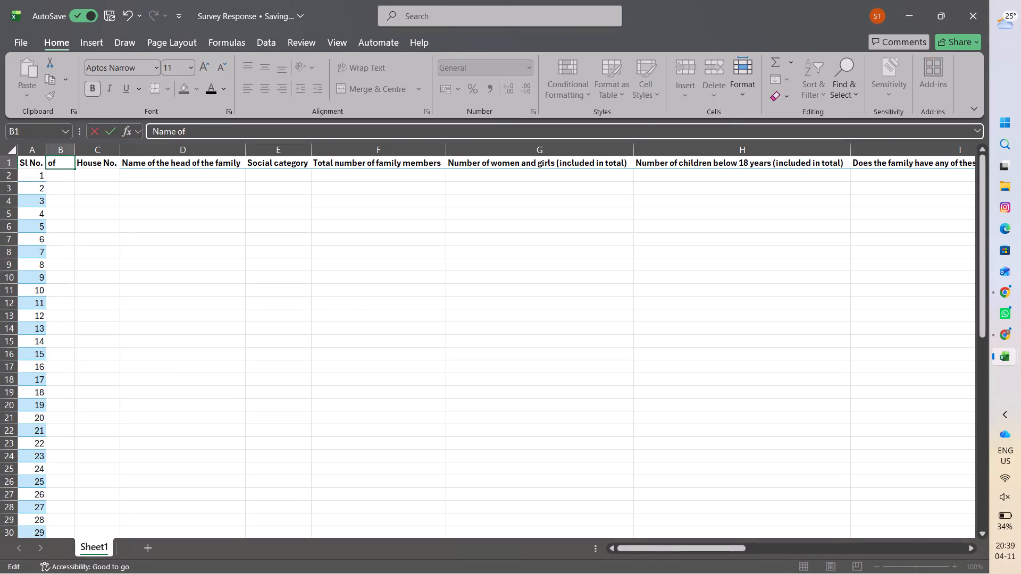
{"action": "key", "text": "BackSpace"}
{"action": "key", "text": "space"}
{"action": "type", "text": "Volunteer"}
{"action": "double_click", "coordinate": [72, 151]}
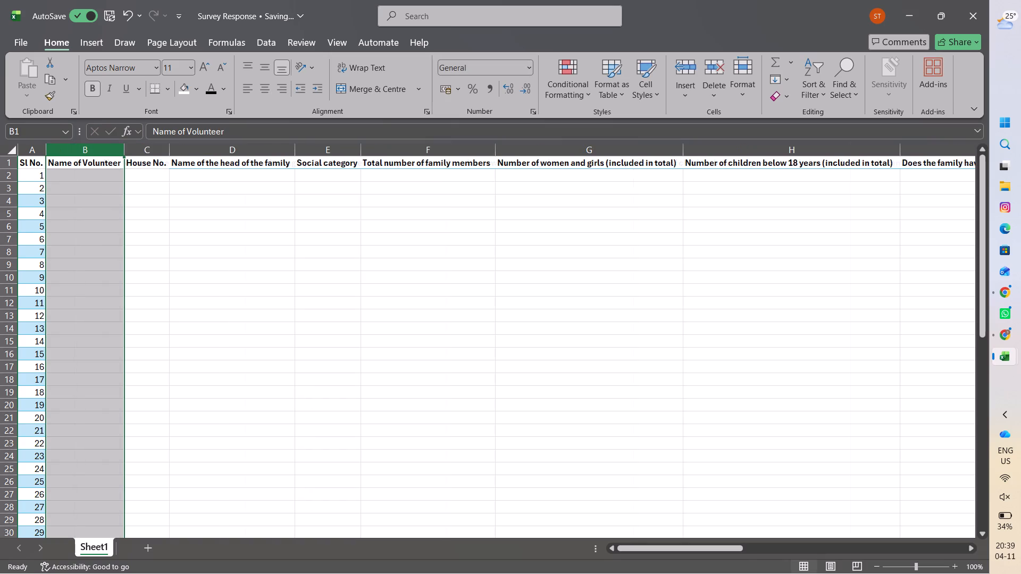
Copy the NSS volunteer names in G2:G59 of the household survey workbook into Name of Volunteer from B2 and fit column B's width.
{"action": "left_click", "coordinate": [101, 170]}
{"action": "key", "text": "alt+Tab"}
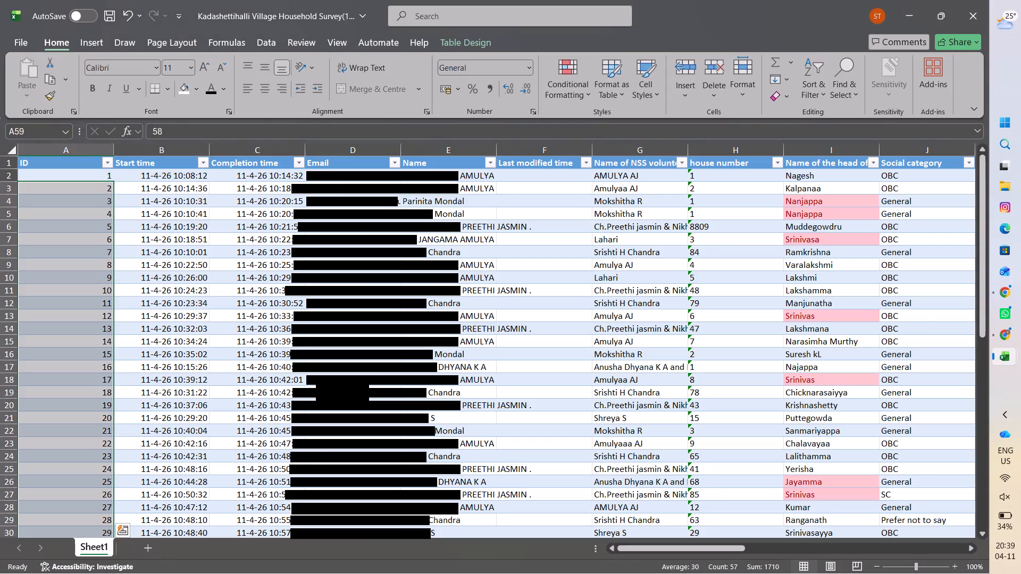
{"action": "left_click_drag", "start_coordinate": [623, 178], "coordinate": [635, 438]}
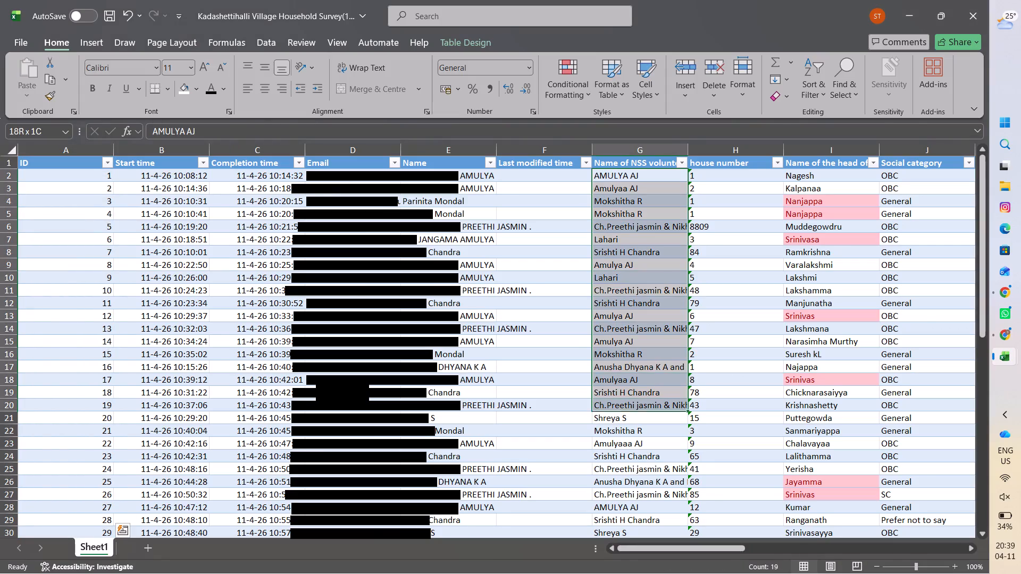
{"action": "left_click_drag", "start_coordinate": [635, 438], "coordinate": [634, 542]}
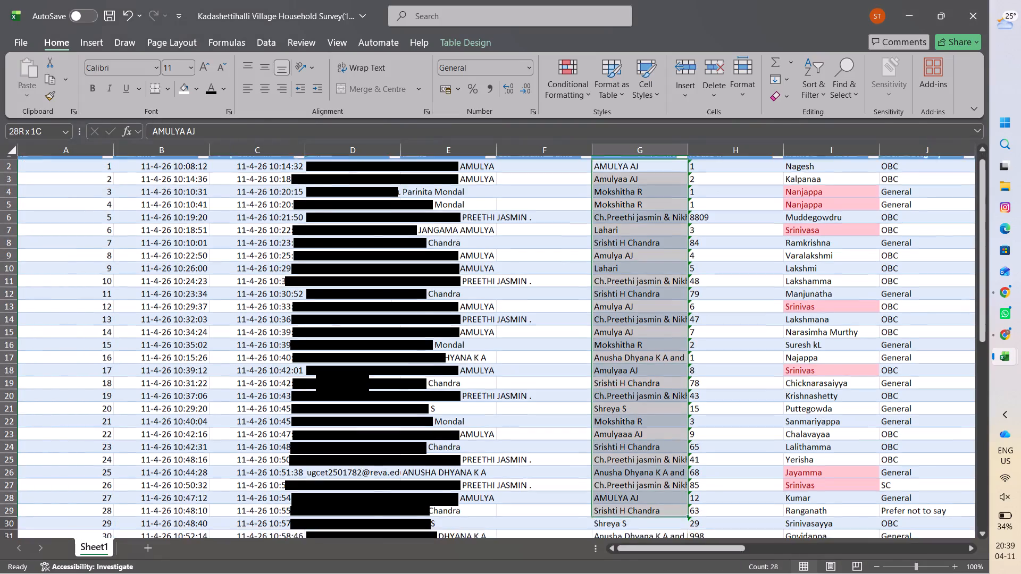
{"action": "left_click_drag", "start_coordinate": [634, 542], "coordinate": [635, 543]}
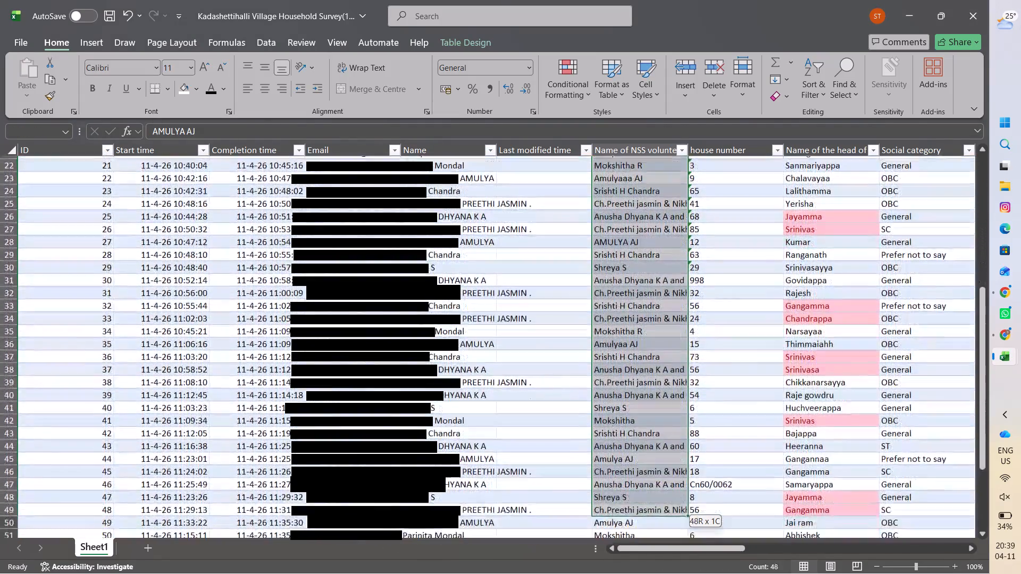
{"action": "left_click_drag", "start_coordinate": [635, 543], "coordinate": [636, 502]}
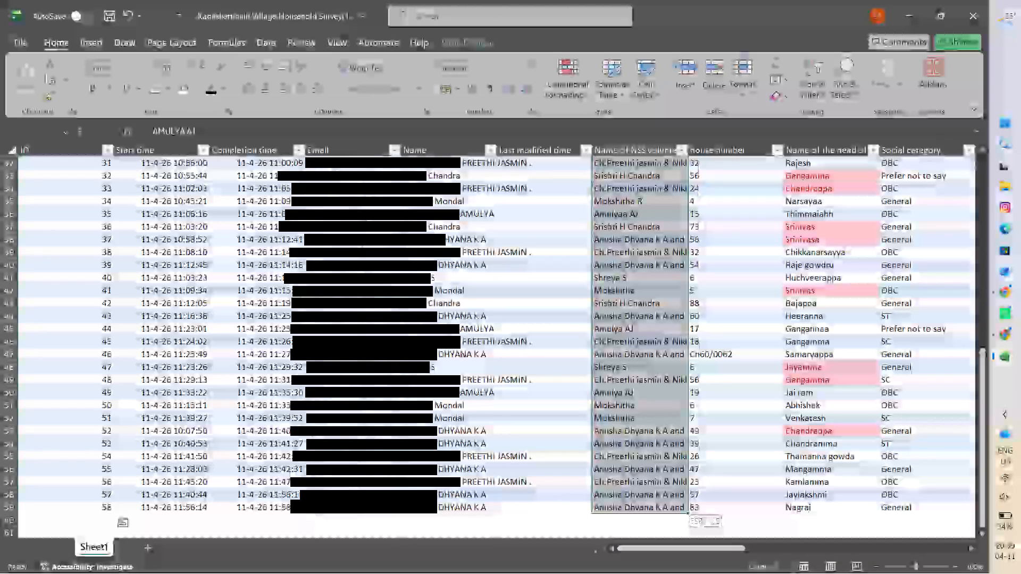
{"action": "key", "text": "ctrl+c"}
{"action": "key", "text": "alt+Tab"}
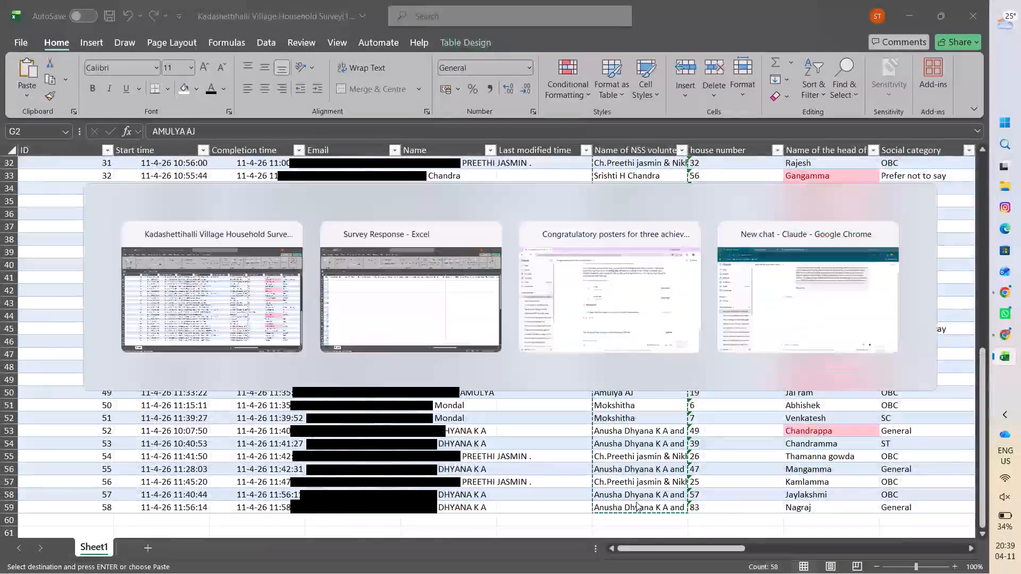
{"action": "key", "text": "ctrl+v"}
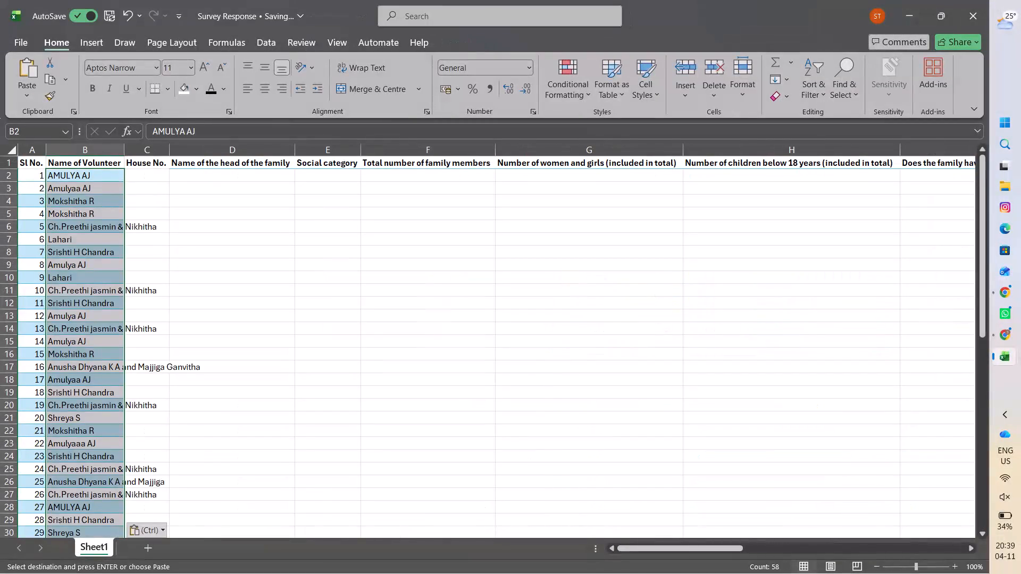
{"action": "double_click", "coordinate": [126, 150]}
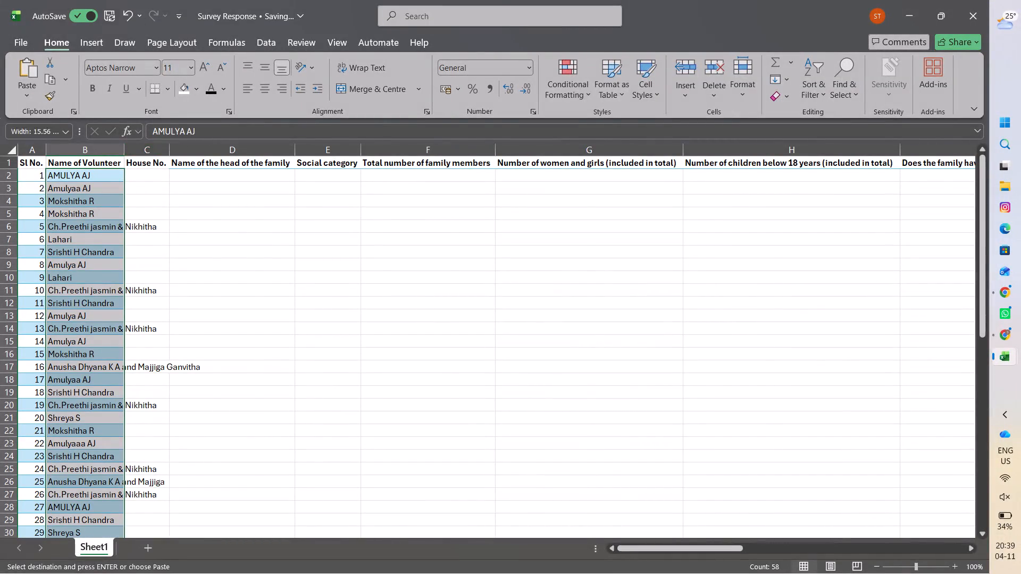
Copy the house numbers in H2:H59 of the household survey workbook into the House No. column of Survey Response from C2.
{"action": "left_click", "coordinate": [239, 175]}
{"action": "key", "text": "alt+Tab"}
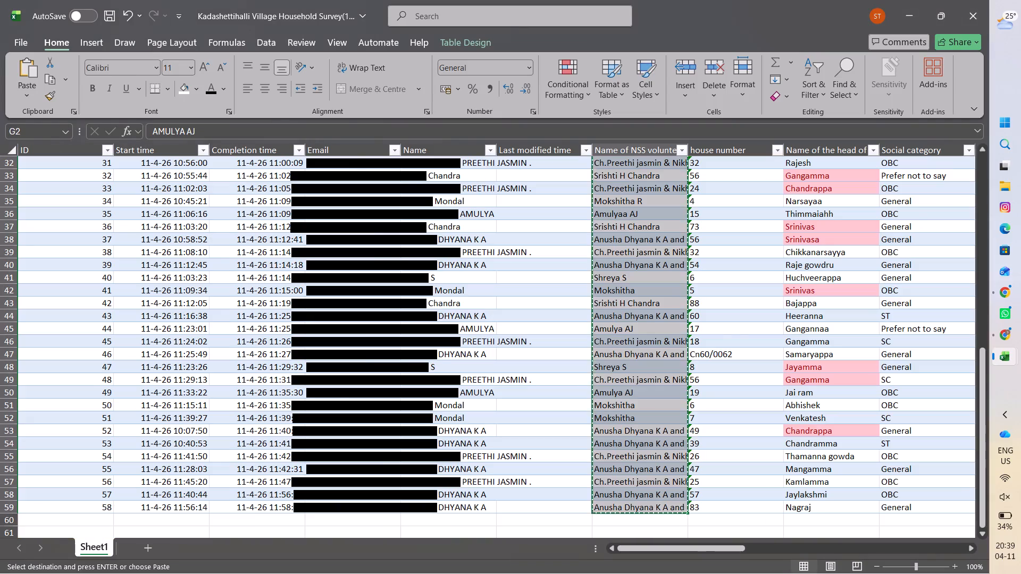
{"action": "left_click_drag", "start_coordinate": [723, 164], "coordinate": [728, 561]}
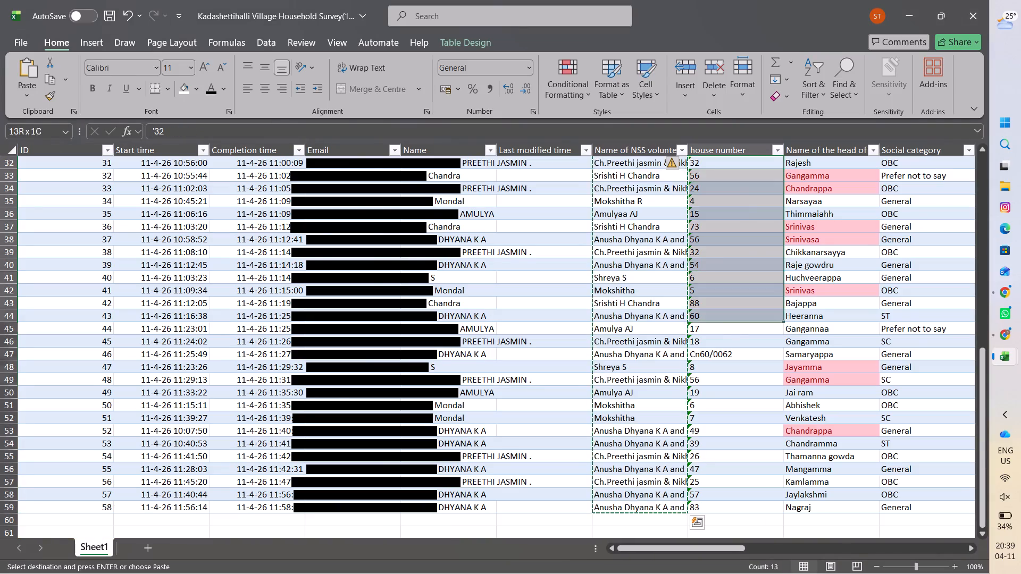
{"action": "left_click_drag", "start_coordinate": [728, 561], "coordinate": [726, 122]}
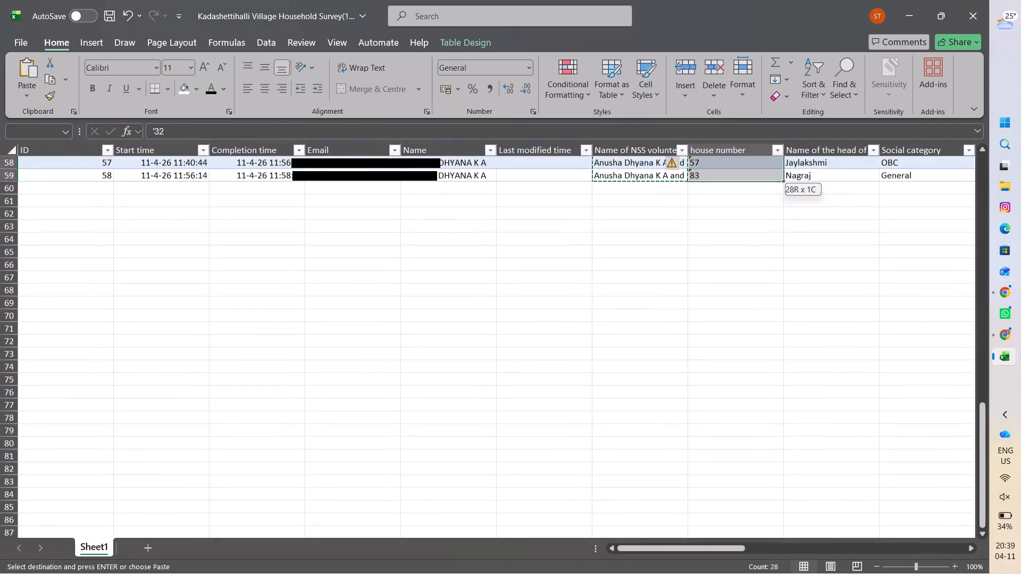
{"action": "left_click_drag", "start_coordinate": [726, 122], "coordinate": [726, 123]}
{"action": "left_click", "coordinate": [735, 220]}
{"action": "left_click_drag", "start_coordinate": [735, 174], "coordinate": [716, 173]}
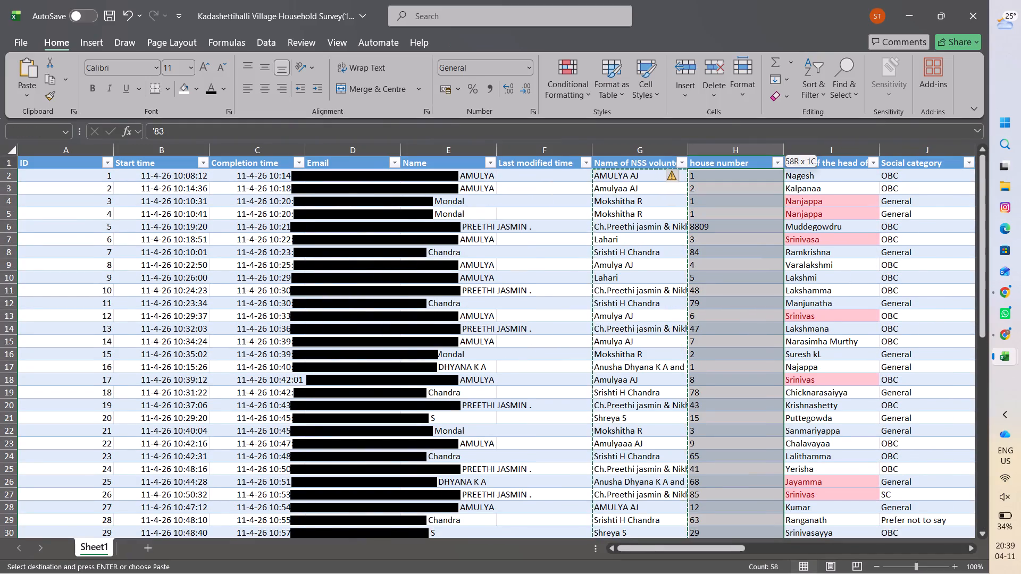
{"action": "left_click_drag", "start_coordinate": [716, 173], "coordinate": [715, 176]}
{"action": "key", "text": "ctrl+c"}
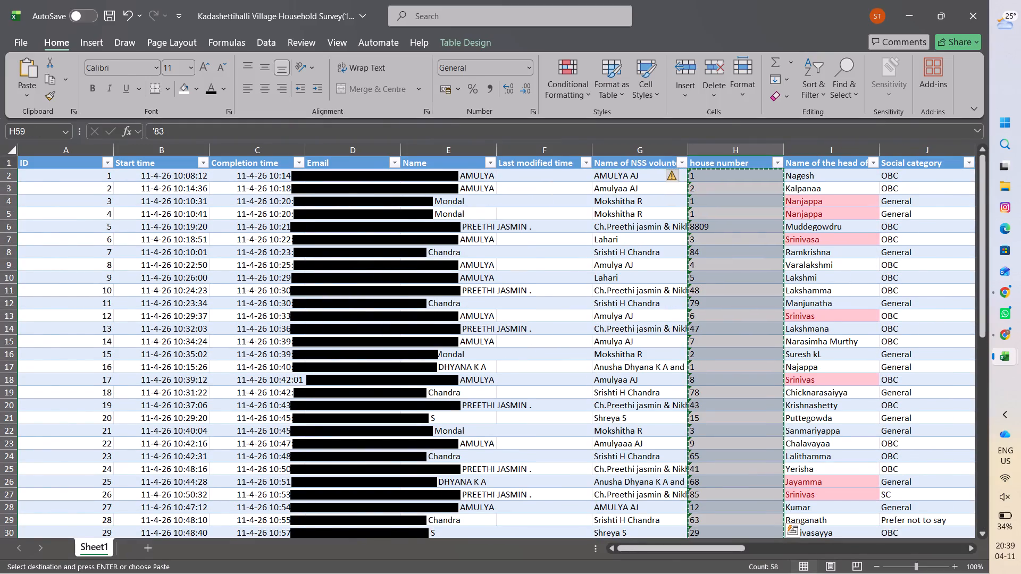
{"action": "key", "text": "alt+Tab"}
{"action": "key", "text": "ctrl+v"}
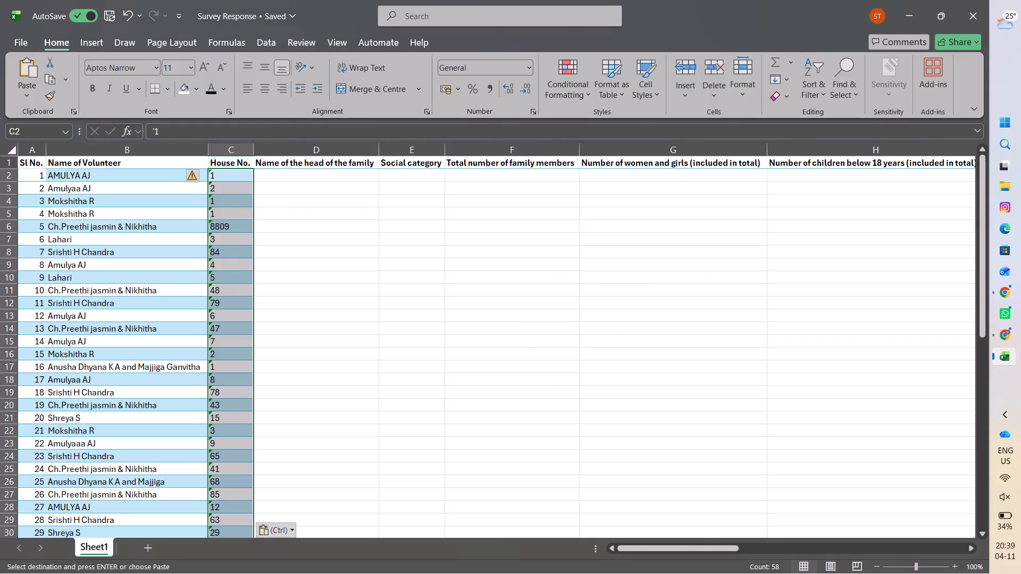
Copy the head of family names in I2:I59 of the household survey workbook into the matching Survey Response column from D2.
{"action": "left_click", "coordinate": [316, 174]}
{"action": "key", "text": "alt+Tab"}
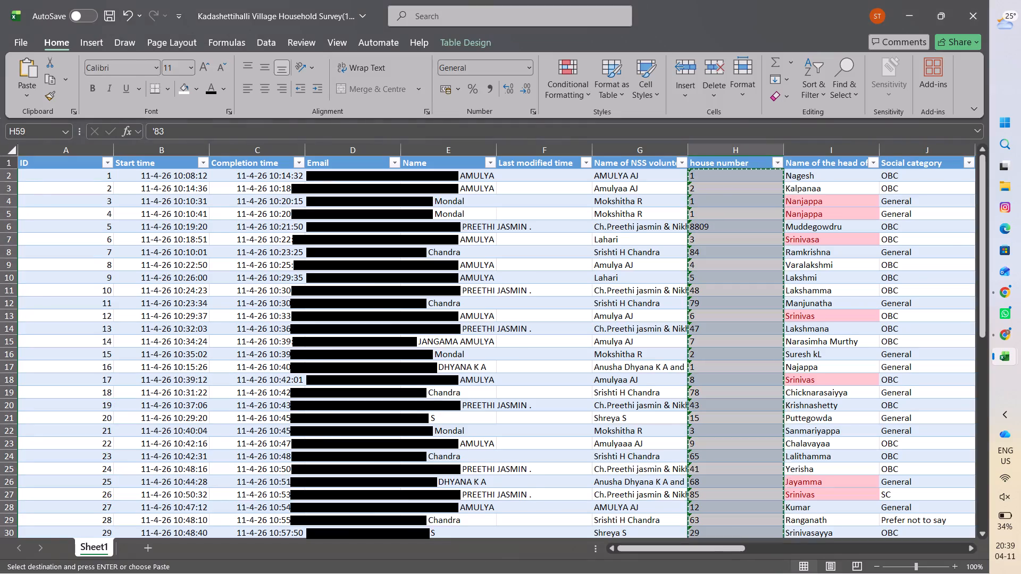
{"action": "left_click_drag", "start_coordinate": [826, 176], "coordinate": [838, 501]}
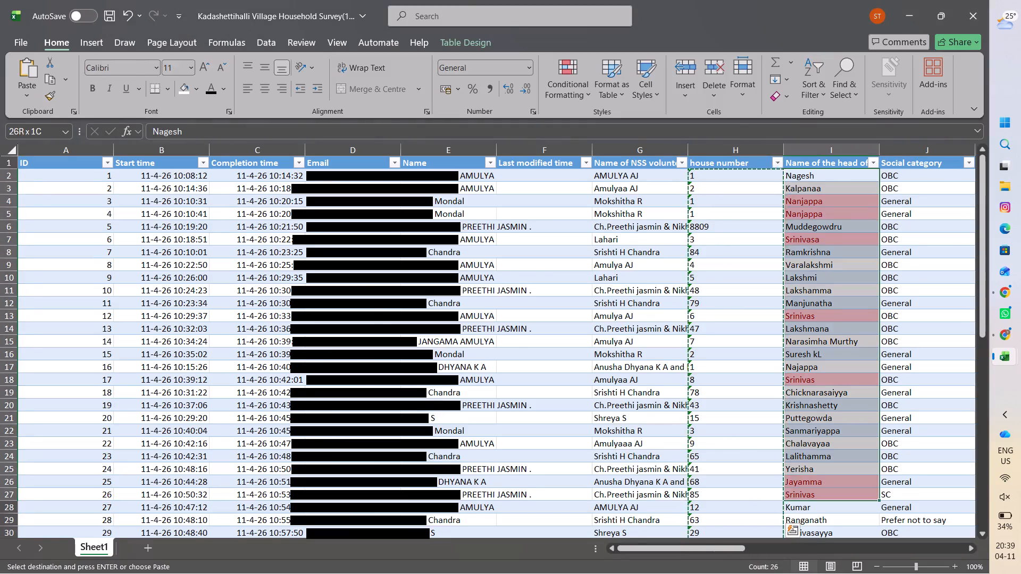
{"action": "left_click_drag", "start_coordinate": [838, 501], "coordinate": [839, 561]}
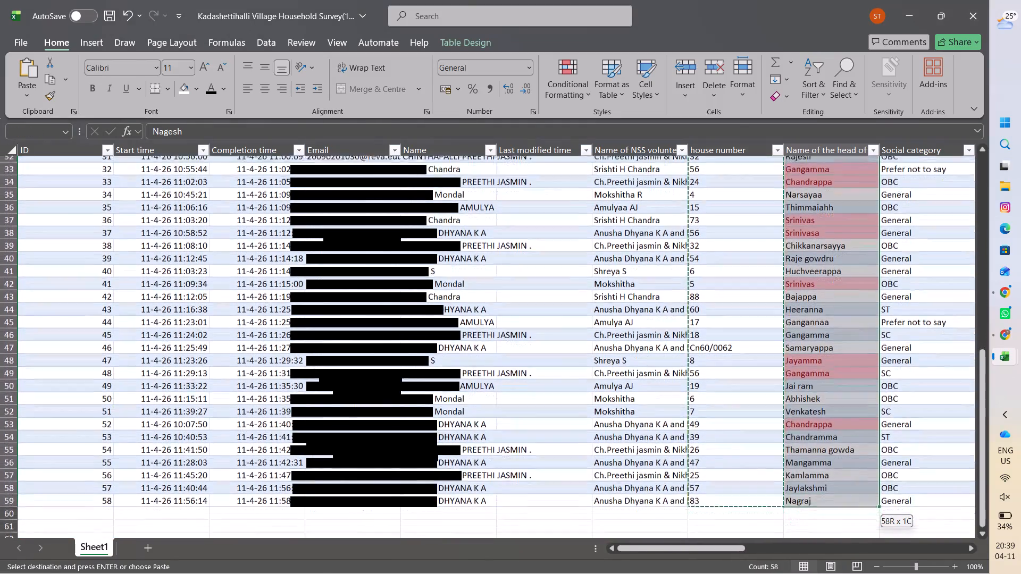
{"action": "left_click_drag", "start_coordinate": [839, 561], "coordinate": [808, 453]}
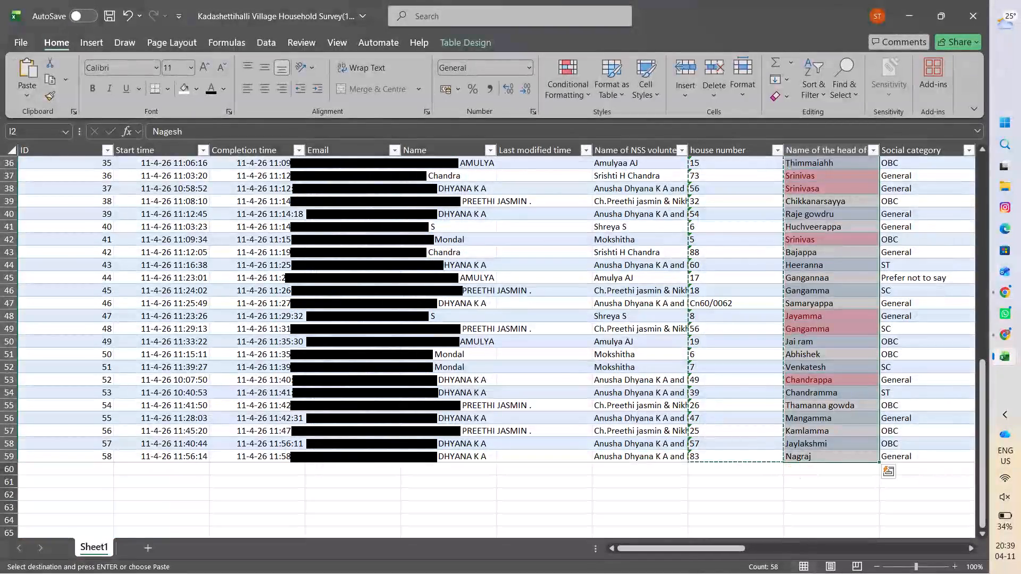
{"action": "key", "text": "ctrl+c"}
{"action": "key", "text": "alt+Tab"}
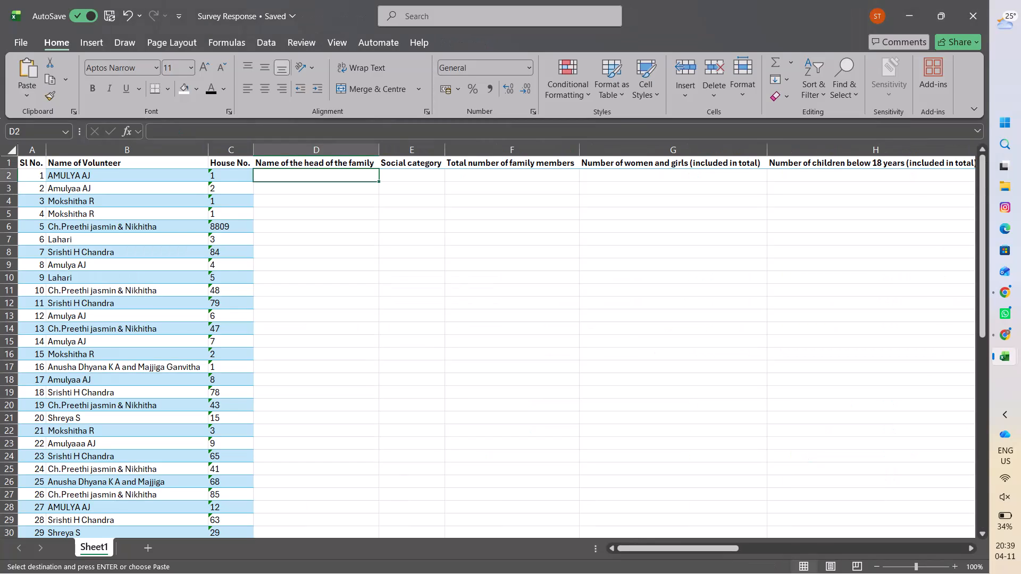
{"action": "key", "text": "ctrl+v"}
Copy the social category entries in J2:J59 of the household survey workbook into the Social category column from E2.
{"action": "key", "text": "Right"}
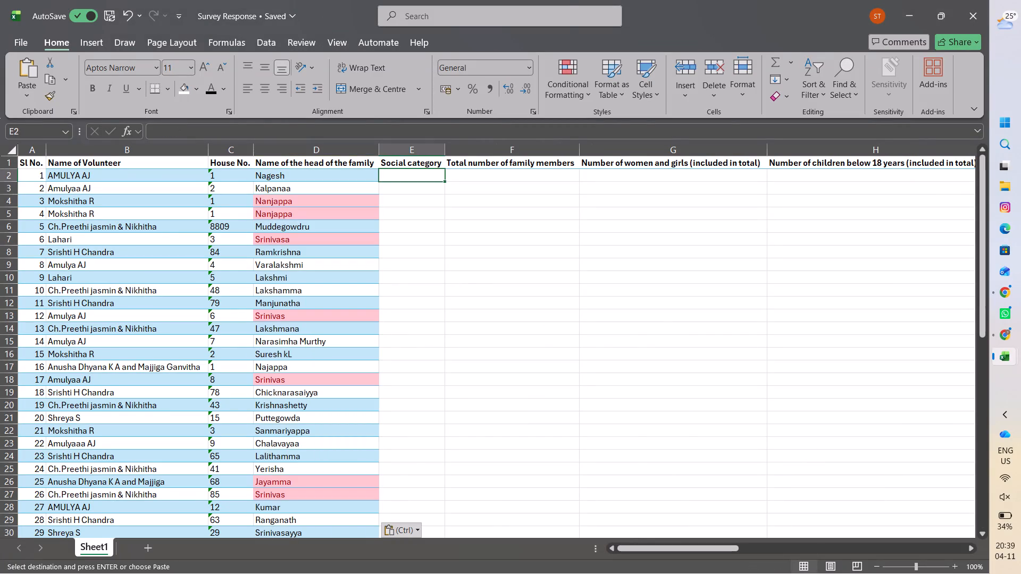
{"action": "key", "text": "alt+Tab"}
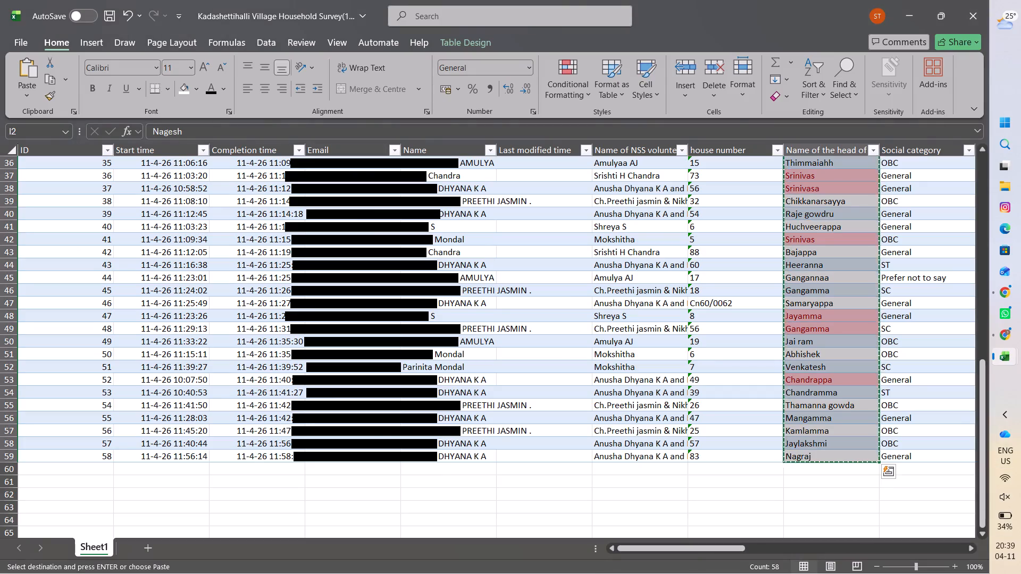
{"action": "left_click_drag", "start_coordinate": [926, 458], "coordinate": [902, 157]}
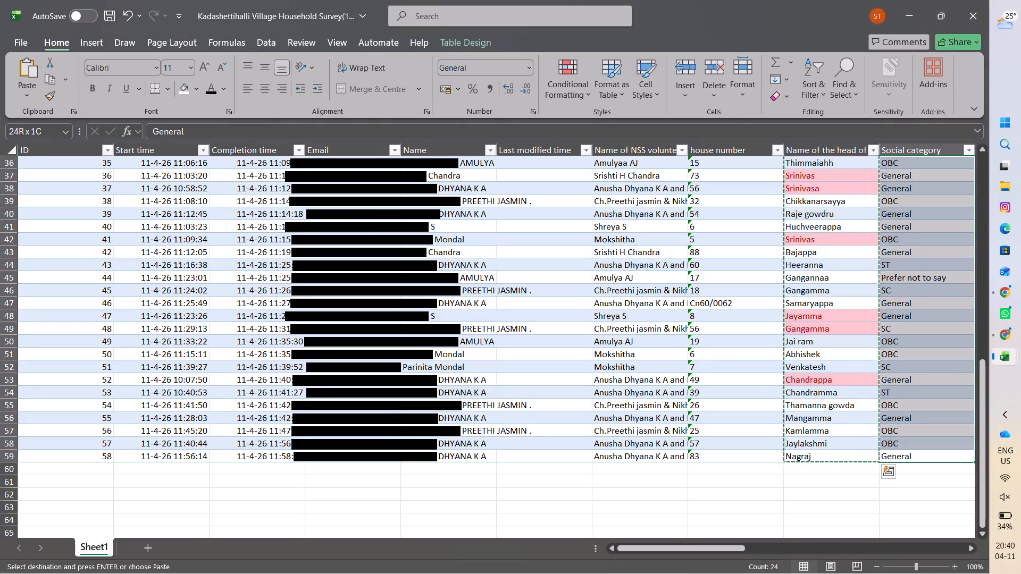
{"action": "left_click_drag", "start_coordinate": [902, 157], "coordinate": [894, 180]}
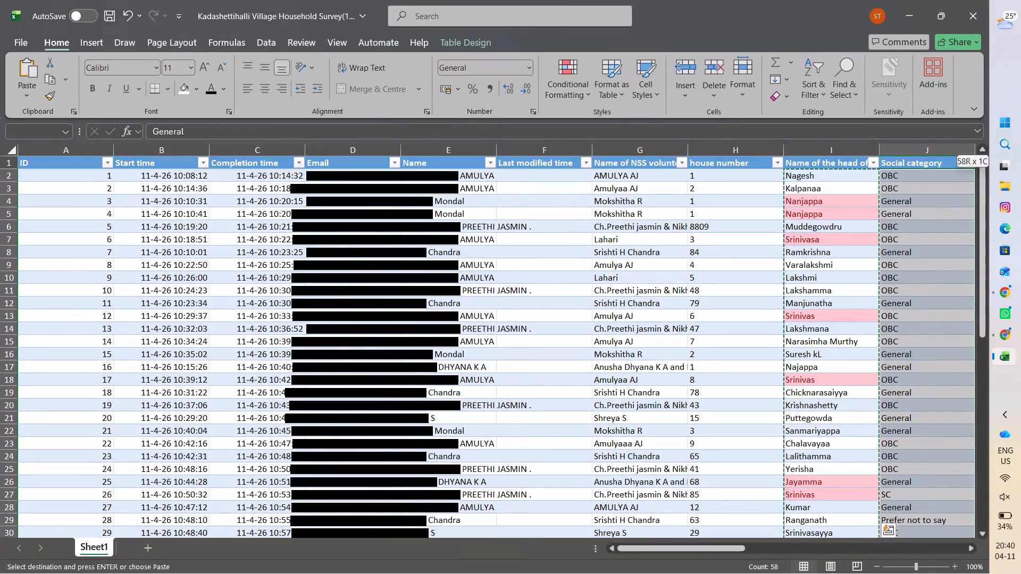
{"action": "left_click_drag", "start_coordinate": [894, 180], "coordinate": [893, 179]}
{"action": "key", "text": "ctrl+c"}
{"action": "key", "text": "alt+Tab"}
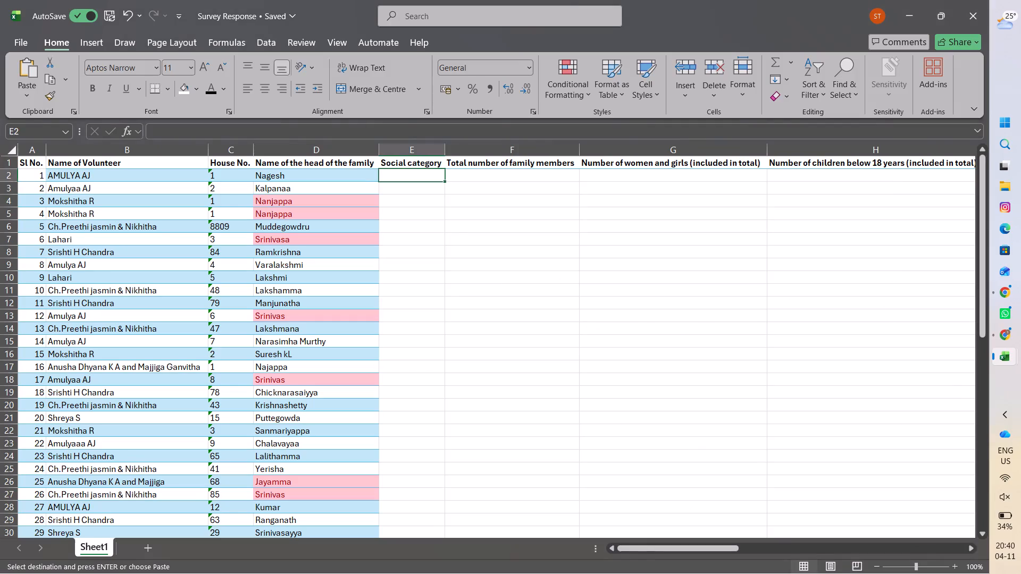
{"action": "key", "text": "ctrl+v"}
Copy K2:Z59, total family members through schemes received, from the household survey workbook into Survey Response from F2.
{"action": "key", "text": "alt+Tab"}
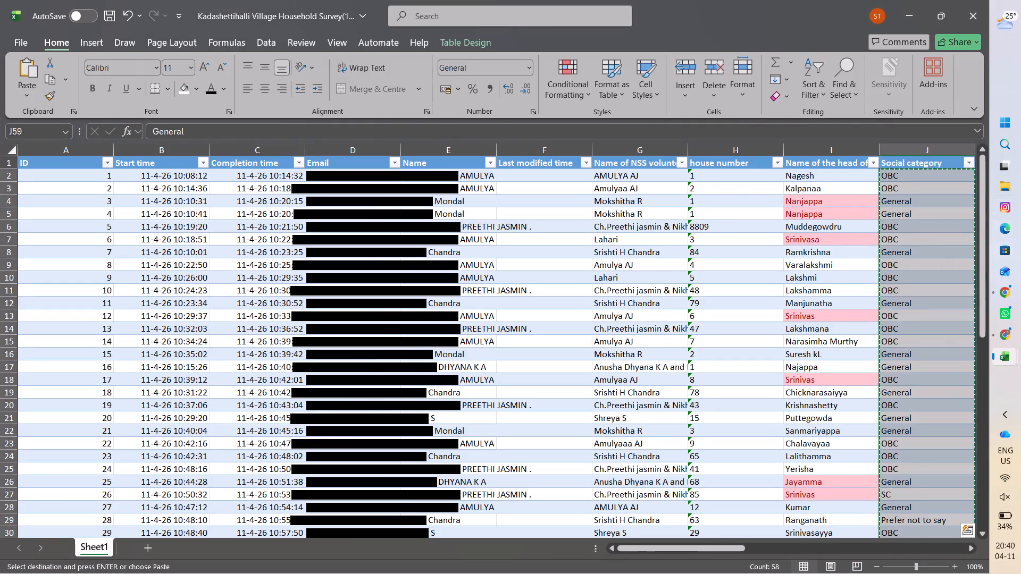
{"action": "scroll", "coordinate": [839, 232], "scroll_direction": "left", "scroll_amount": 3}
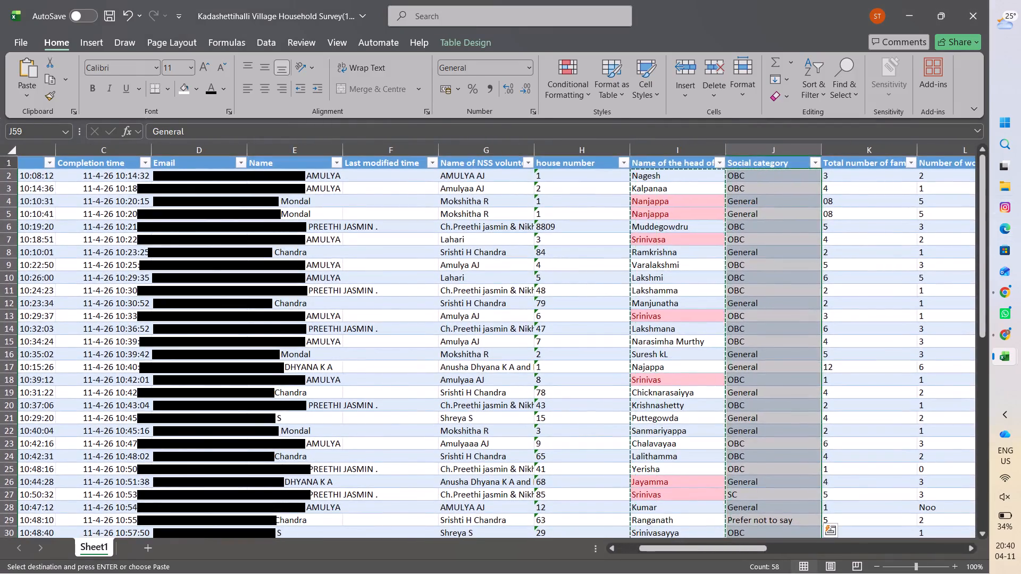
{"action": "left_click_drag", "start_coordinate": [846, 179], "coordinate": [920, 184]}
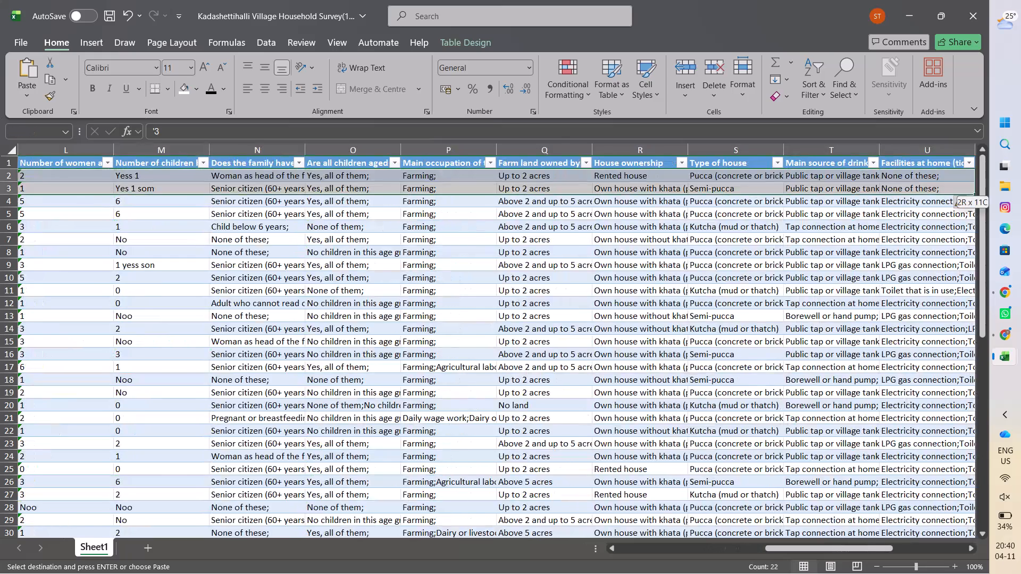
{"action": "left_click_drag", "start_coordinate": [920, 184], "coordinate": [937, 174]}
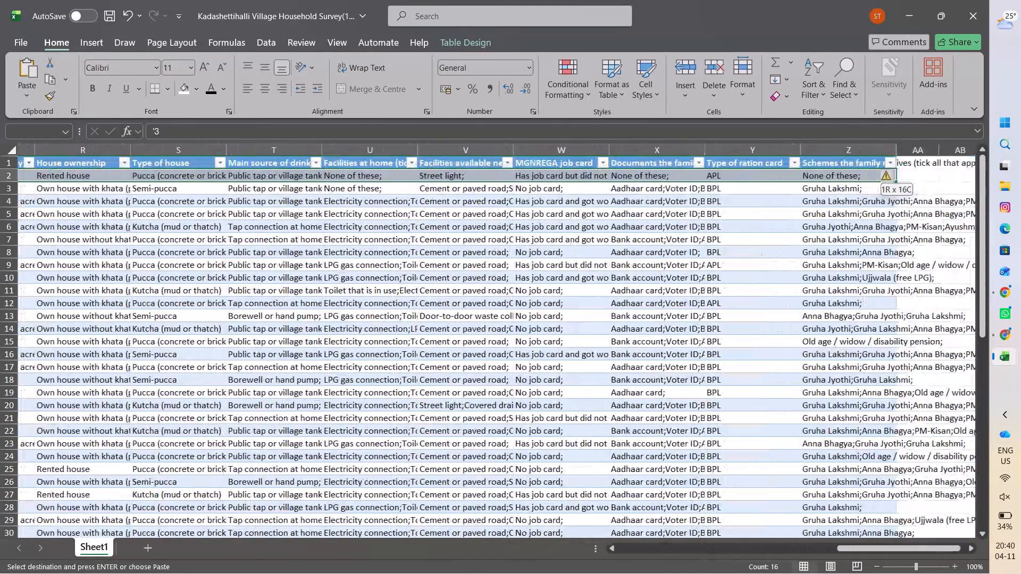
{"action": "left_click_drag", "start_coordinate": [937, 174], "coordinate": [769, 205]}
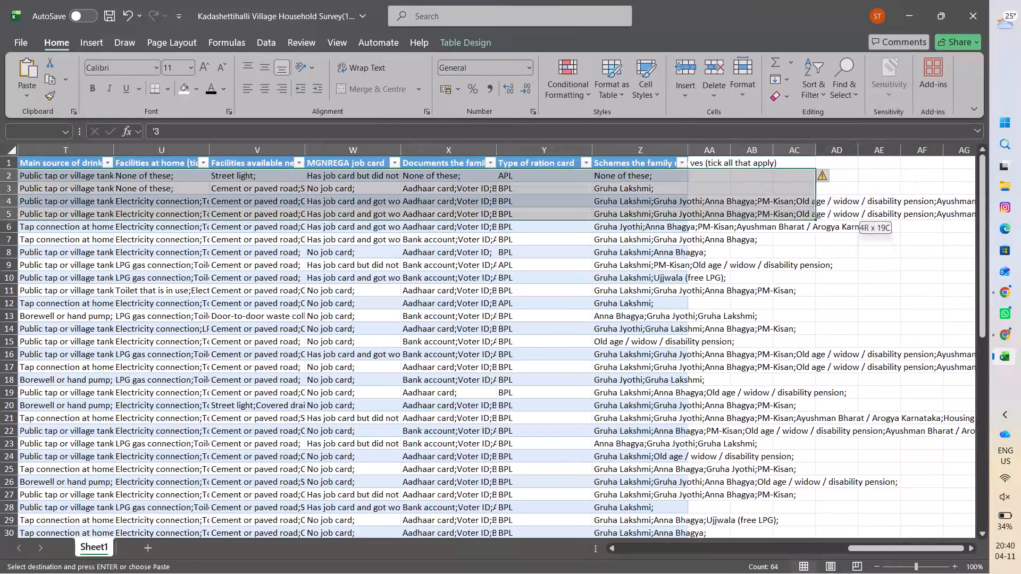
{"action": "left_click_drag", "start_coordinate": [769, 205], "coordinate": [681, 424]}
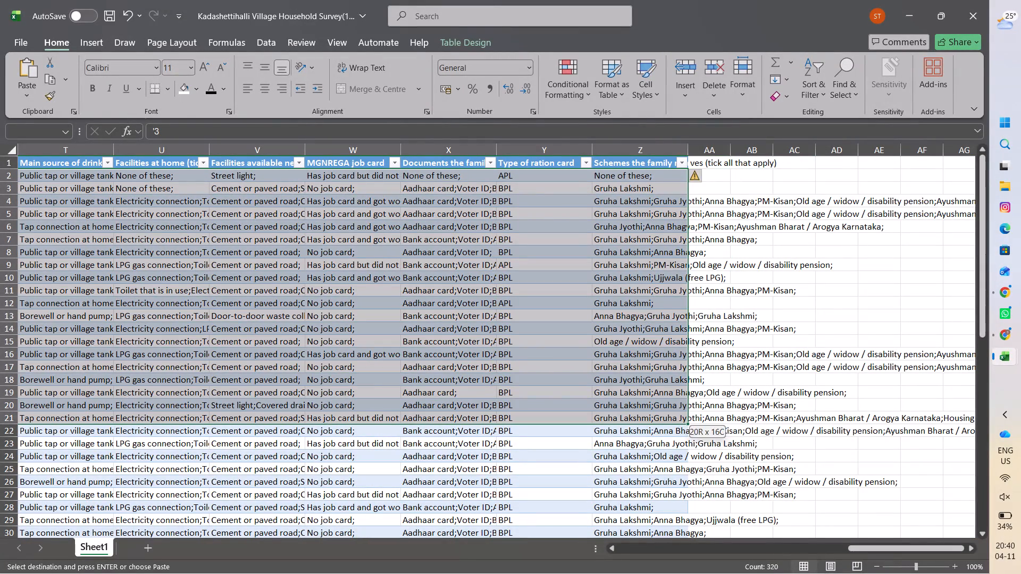
{"action": "left_click_drag", "start_coordinate": [681, 424], "coordinate": [671, 567]}
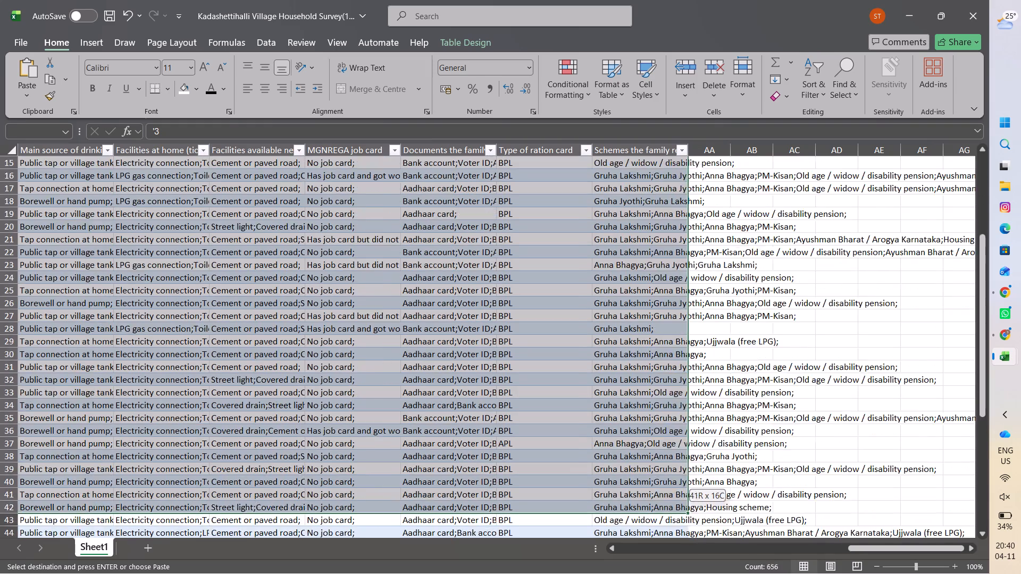
{"action": "left_click_drag", "start_coordinate": [671, 567], "coordinate": [673, 507]}
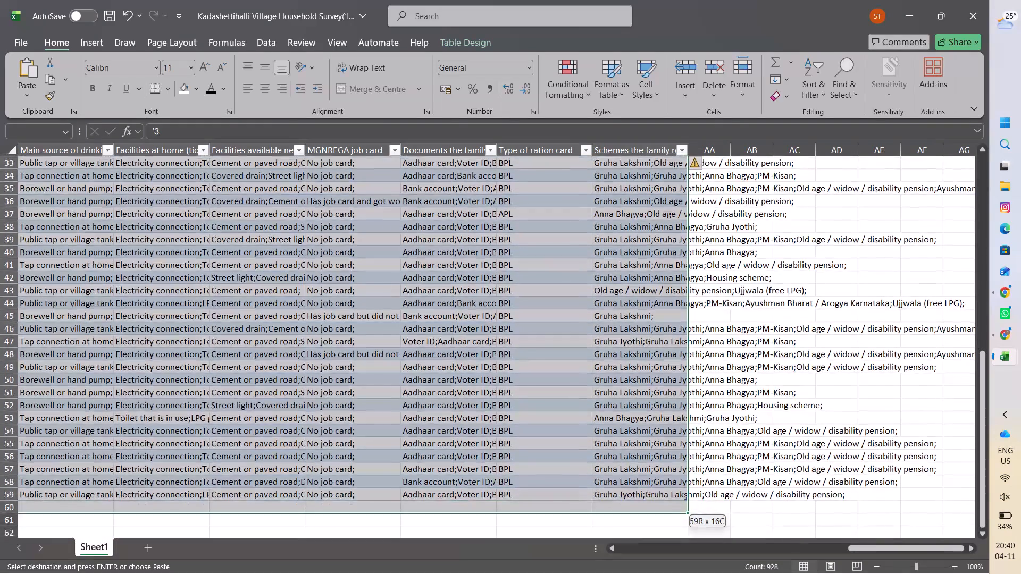
{"action": "left_click_drag", "start_coordinate": [673, 507], "coordinate": [674, 492]}
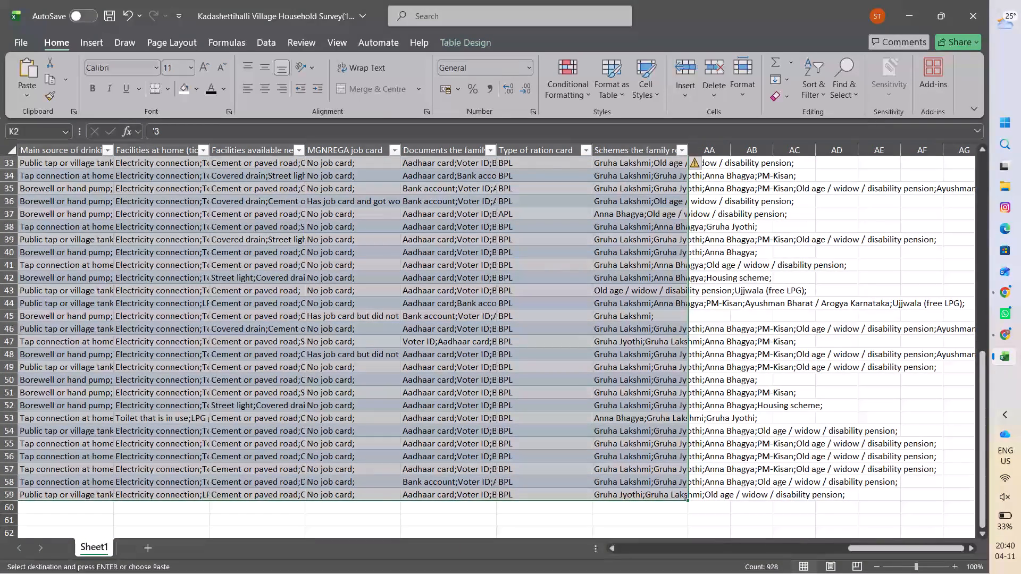
{"action": "key", "text": "ctrl+c"}
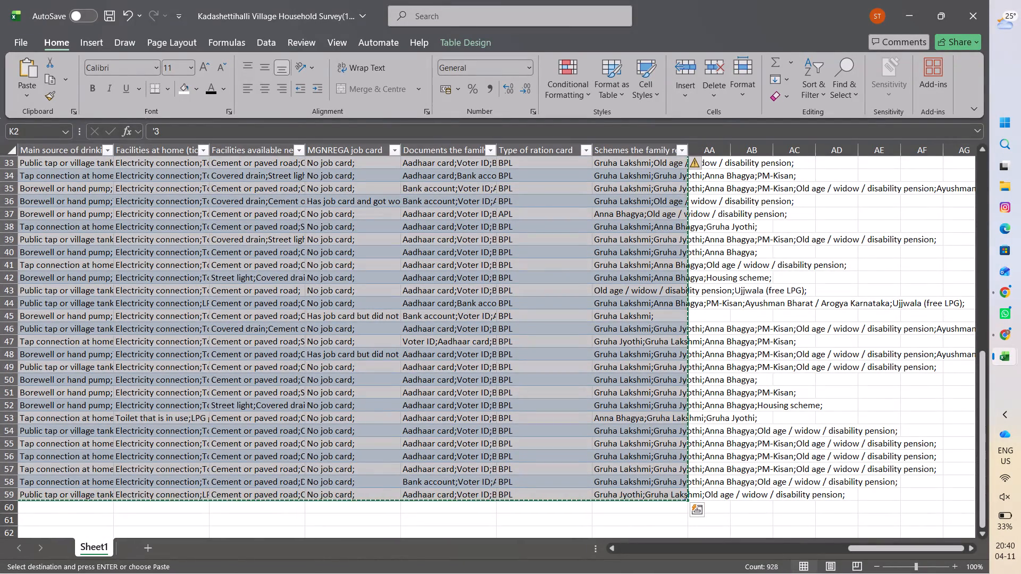
{"action": "key", "text": "alt+Tab"}
{"action": "key", "text": "Right"}
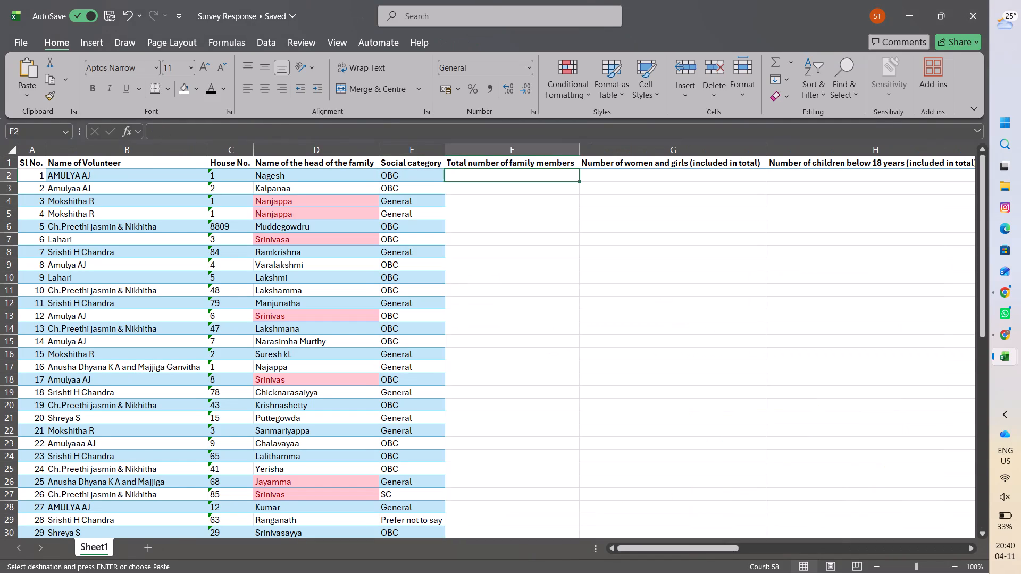
{"action": "key", "text": "ctrl+v"}
Fit column U's width to the pasted government scheme entries in Survey Response.
{"action": "scroll", "coordinate": [674, 492], "scroll_direction": "left", "scroll_amount": 8}
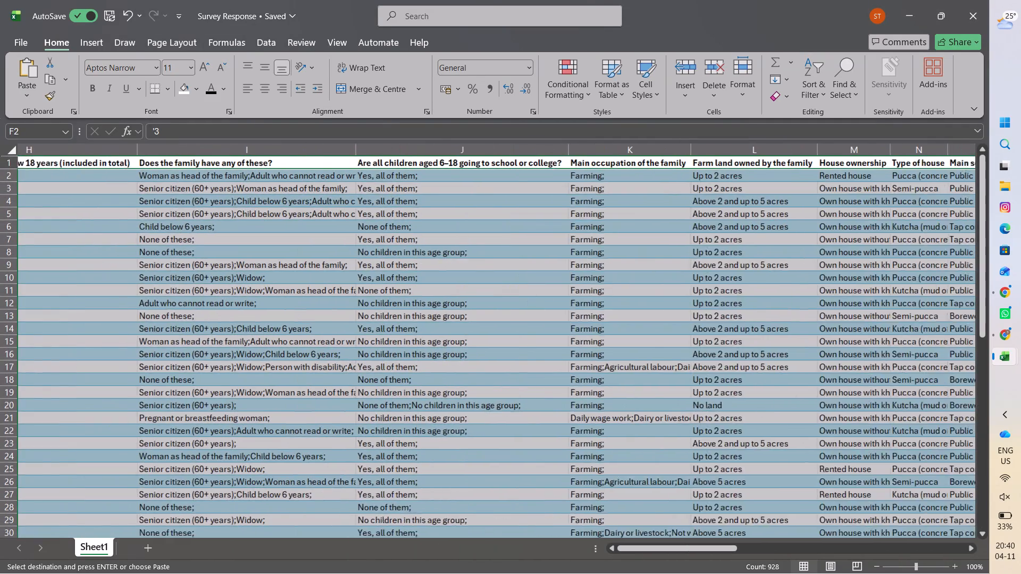
{"action": "scroll", "coordinate": [674, 492], "scroll_direction": "left", "scroll_amount": 8}
{"action": "scroll", "coordinate": [674, 492], "scroll_direction": "right", "scroll_amount": 1}
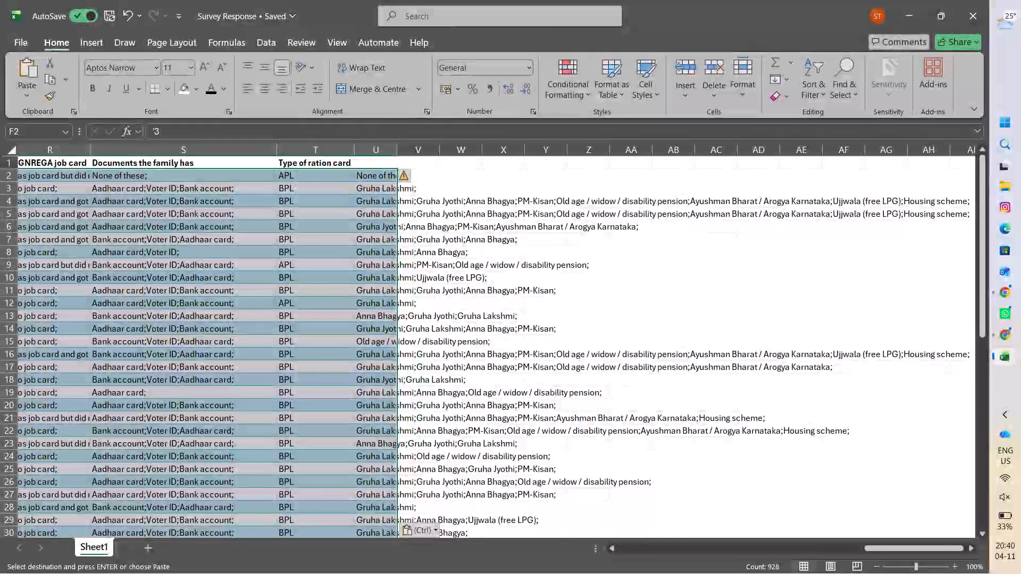
{"action": "double_click", "coordinate": [396, 153]}
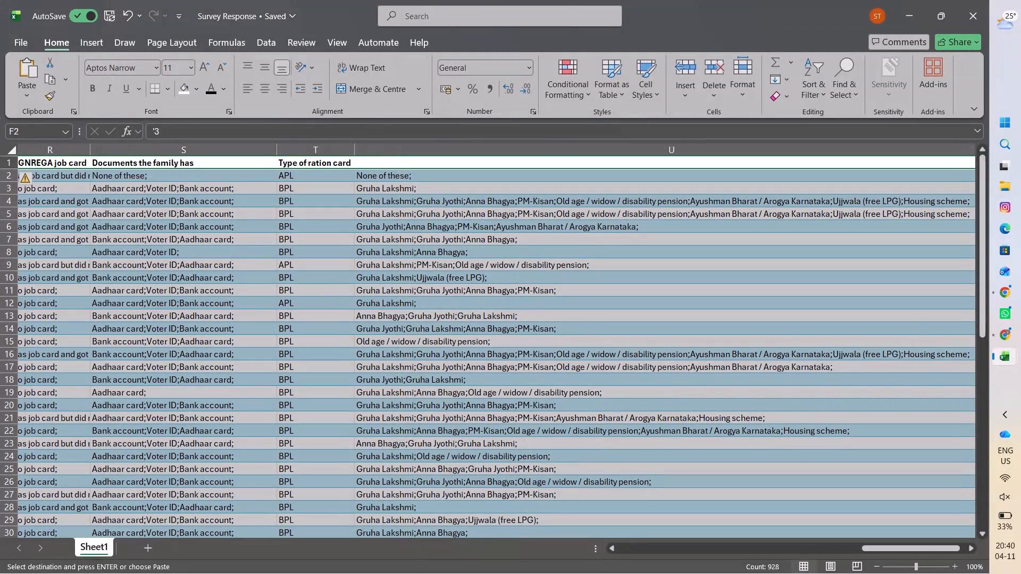
Copy the header "Schemes the family receives (tick all that apply)" from Z1 of the household survey workbook into U1 of Survey Response.
{"action": "left_click", "coordinate": [362, 178]}
{"action": "left_click", "coordinate": [372, 162]}
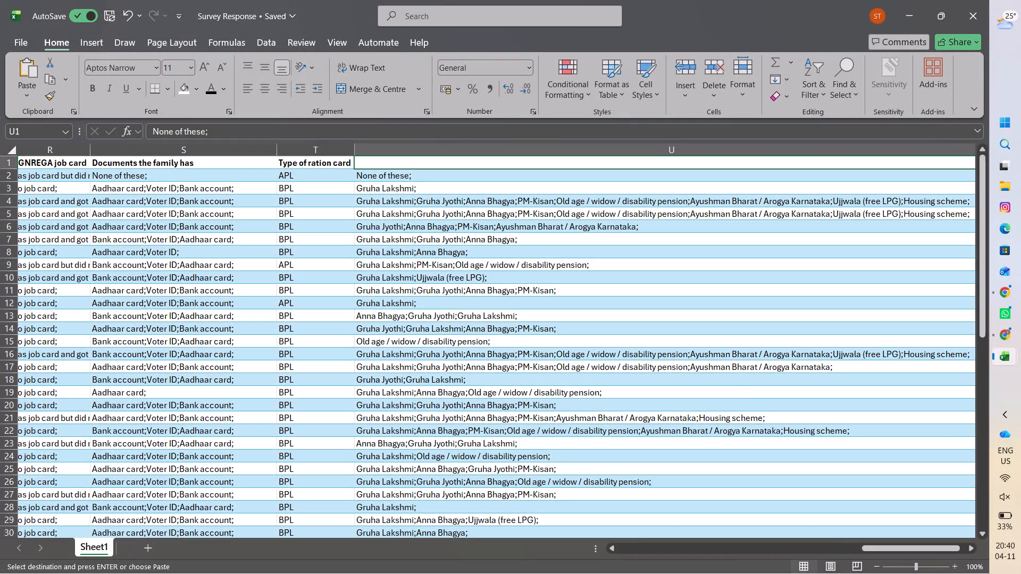
{"action": "key", "text": "alt+Tab"}
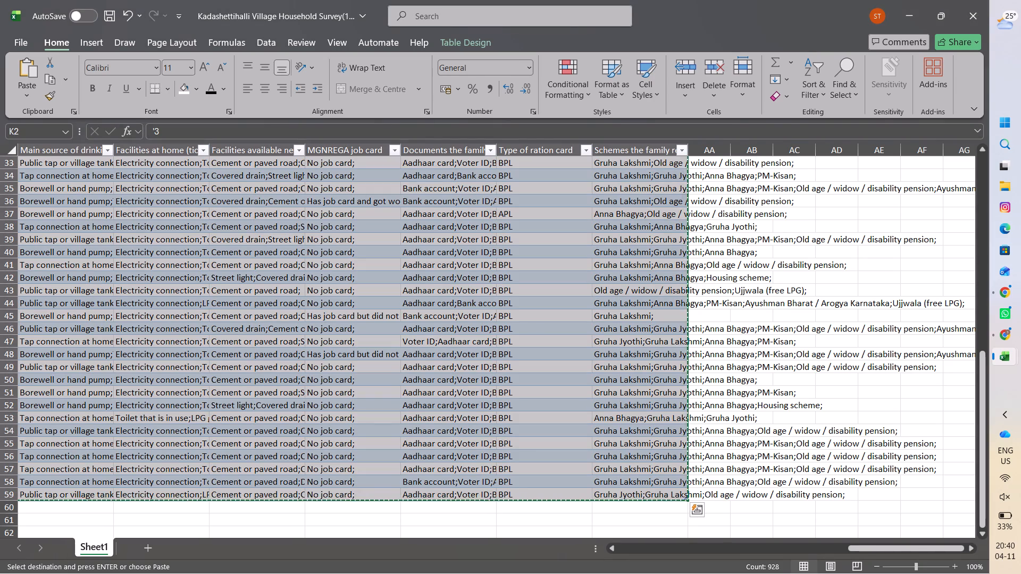
{"action": "scroll", "coordinate": [715, 256], "scroll_direction": "up", "scroll_amount": 8}
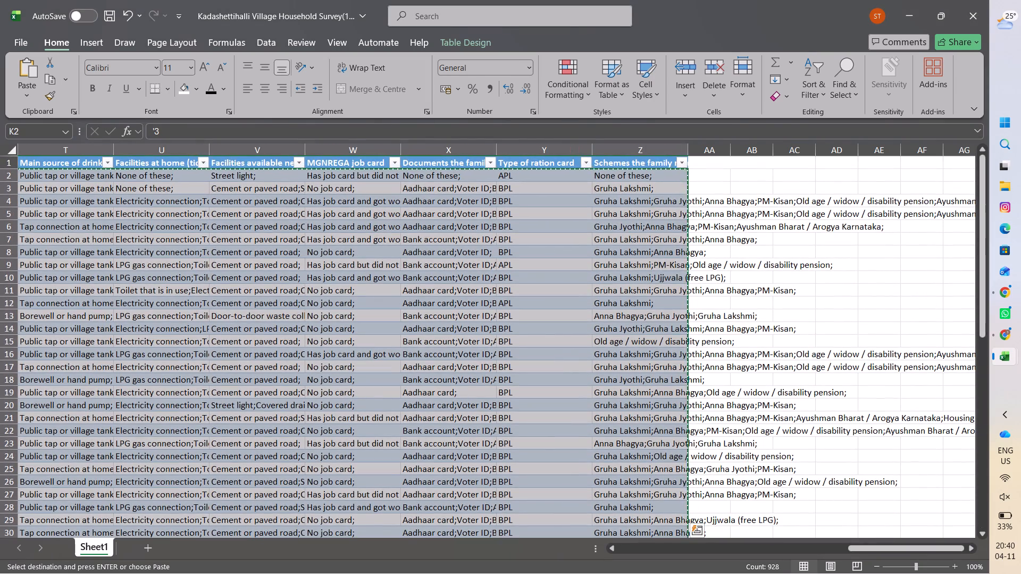
{"action": "left_click", "coordinate": [705, 163]}
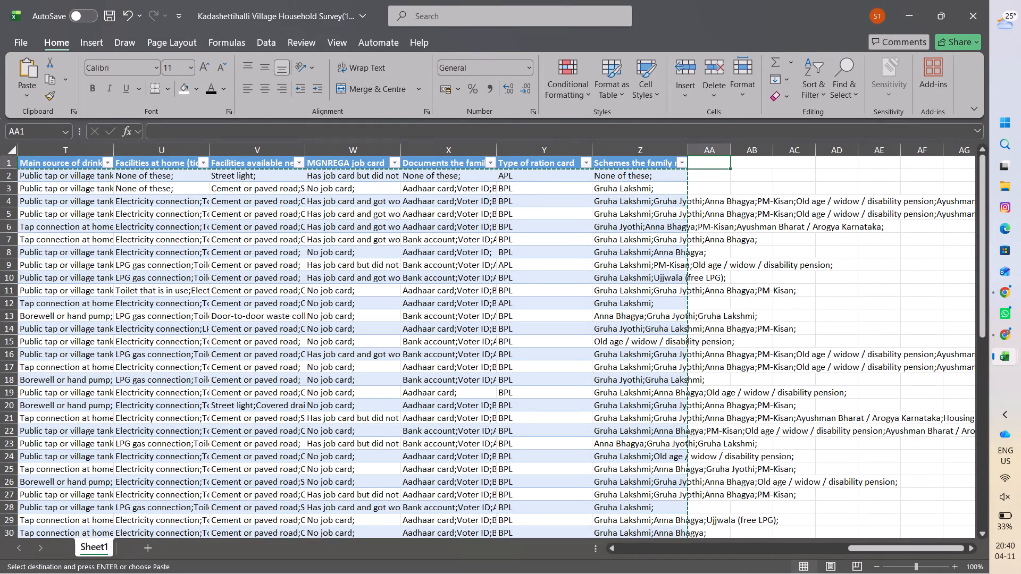
{"action": "key", "text": "alt+Tab"}
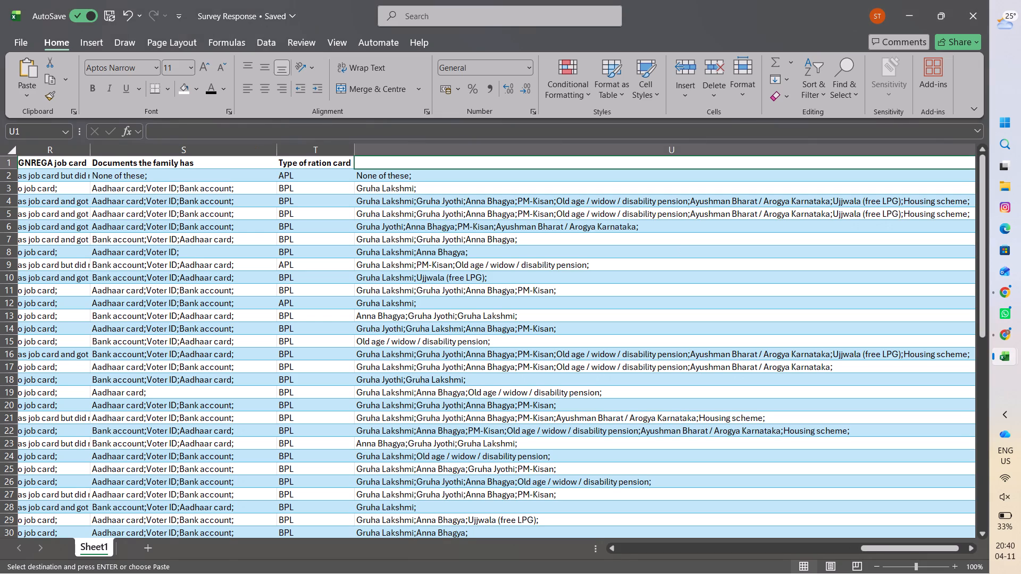
{"action": "key", "text": "alt+Tab"}
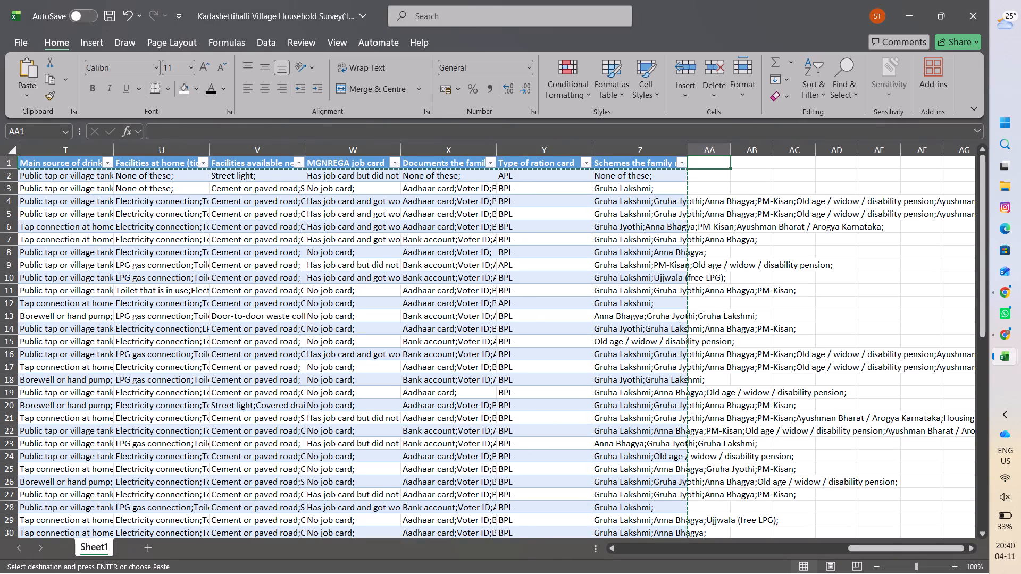
{"action": "left_click", "coordinate": [610, 164]}
{"action": "key", "text": "ctrl+c"}
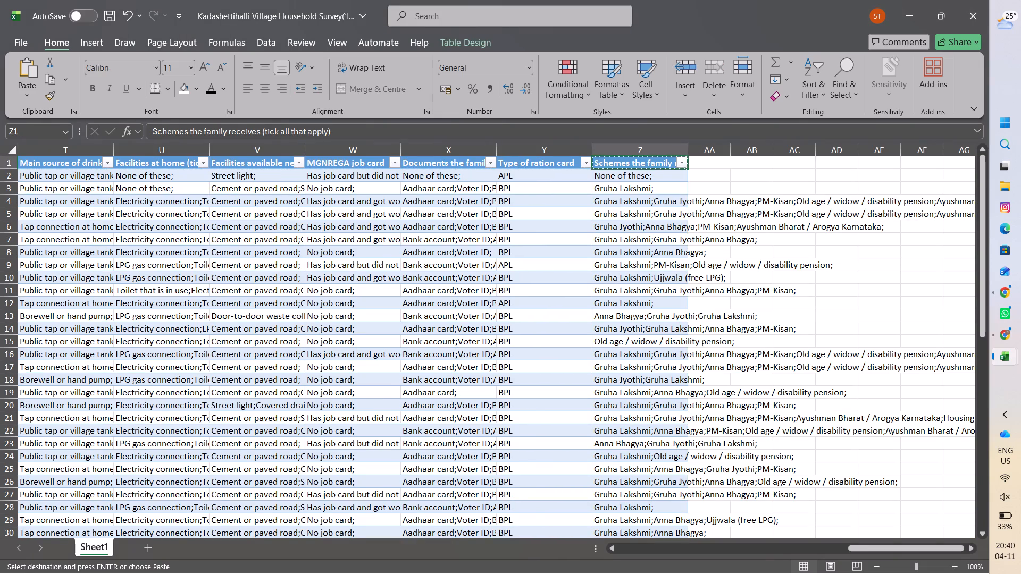
{"action": "key", "text": "alt+Tab"}
{"action": "key", "text": "ctrl+v"}
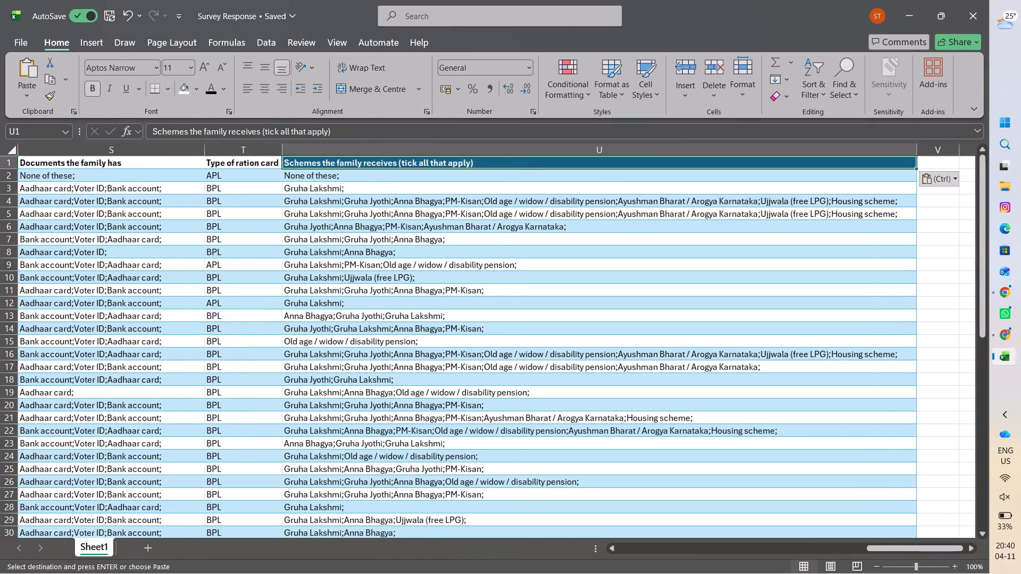
Clear the dark fill from the U1 header and make its text black to match the other headers.
{"action": "left_click", "coordinate": [180, 95]}
{"action": "left_click", "coordinate": [209, 94]}
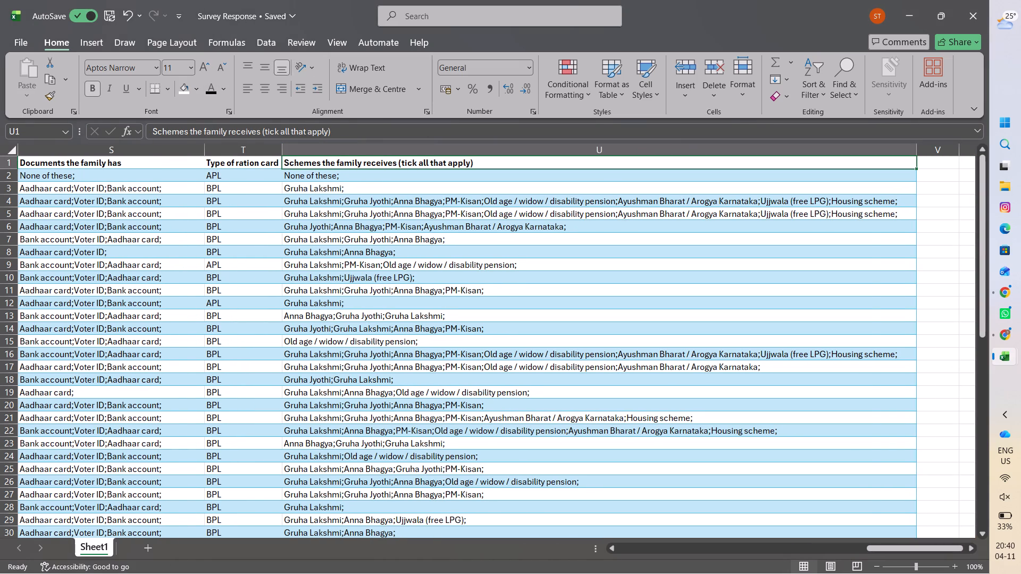
Shorten the U1 header to "Schemes the family receives" by removing the "(tick all that apply)" ending.
{"action": "double_click", "coordinate": [497, 165]}
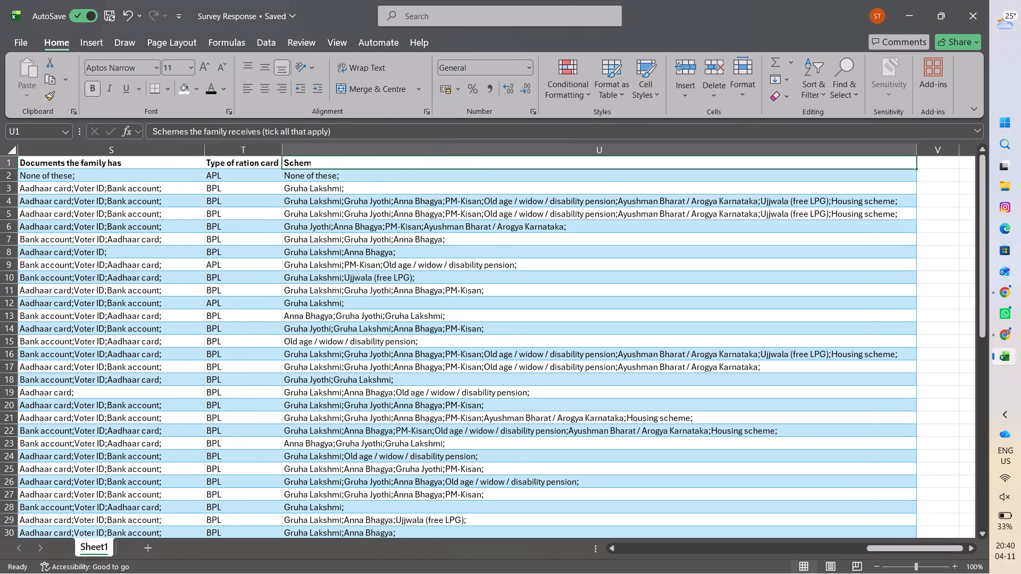
{"action": "key", "text": "BackSpace"}
{"action": "key", "text": "BackSpace"}
{"action": "key", "text": "BackSpace"}
{"action": "key", "text": "BackSpace"}
{"action": "key", "text": "BackSpace"}
{"action": "key", "text": "BackSpace"}
{"action": "key", "text": "BackSpace"}
{"action": "key", "text": "BackSpace"}
{"action": "key", "text": "BackSpace"}
{"action": "key", "text": "BackSpace"}
{"action": "key", "text": "BackSpace"}
{"action": "key", "text": "BackSpace"}
{"action": "key", "text": "BackSpace"}
{"action": "key", "text": "BackSpace"}
{"action": "key", "text": "BackSpace"}
{"action": "key", "text": "BackSpace"}
{"action": "key", "text": "BackSpace"}
{"action": "key", "text": "BackSpace"}
{"action": "key", "text": "BackSpace"}
{"action": "key", "text": "BackSpace"}
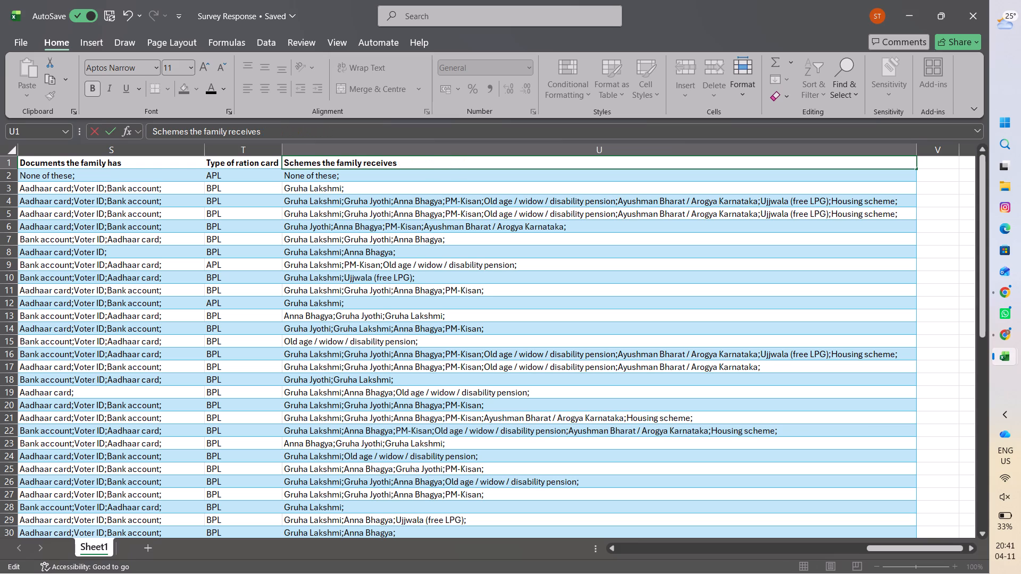
{"action": "key", "text": "BackSpace"}
{"action": "key", "text": "Down"}
{"action": "left_click", "coordinate": [586, 235]}
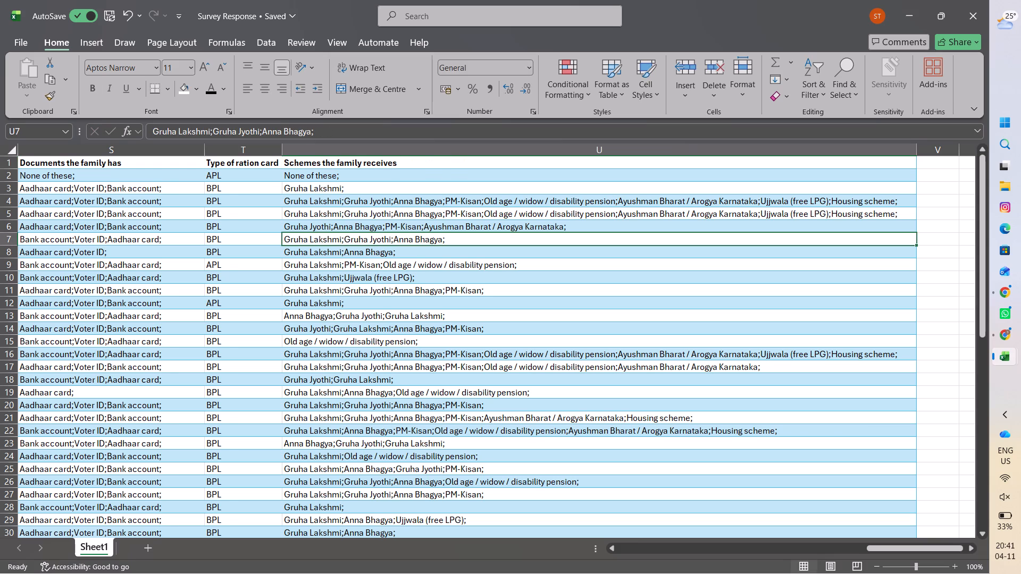
Fit the widths of columns T, S, R, Q and P in Survey Response to their contents.
{"action": "double_click", "coordinate": [283, 153]}
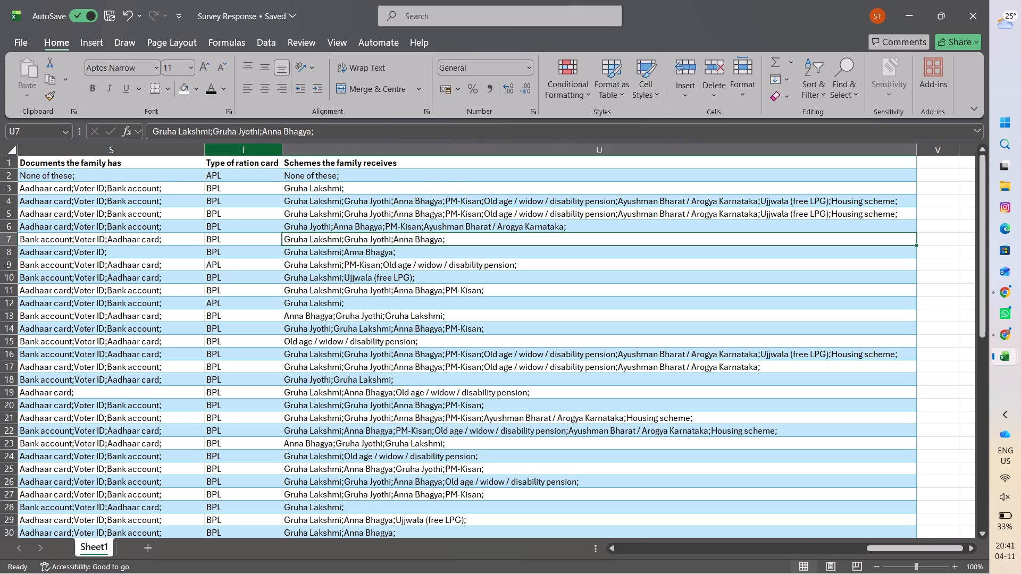
{"action": "double_click", "coordinate": [204, 151]}
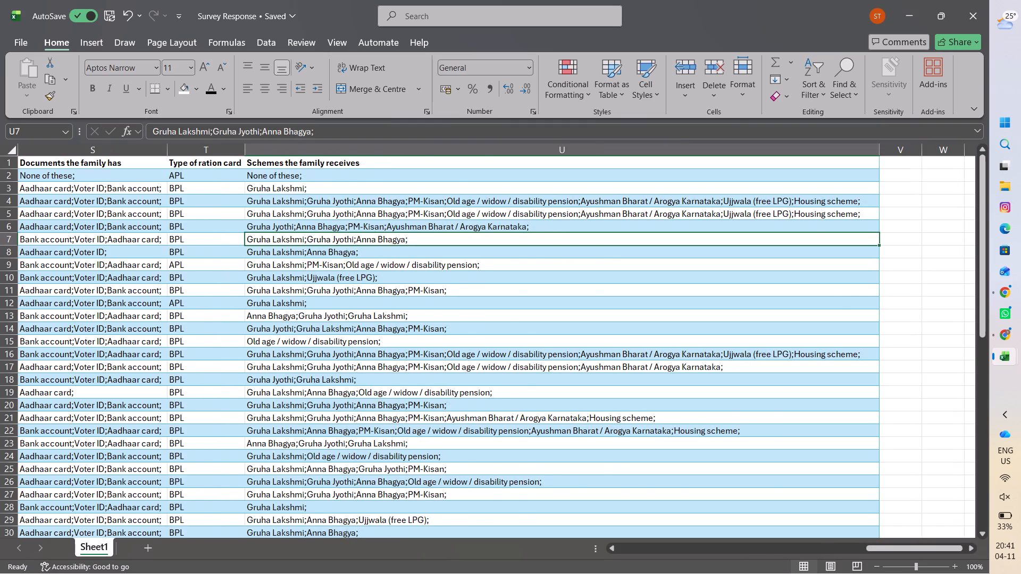
{"action": "scroll", "coordinate": [204, 151], "scroll_direction": "right", "scroll_amount": 1}
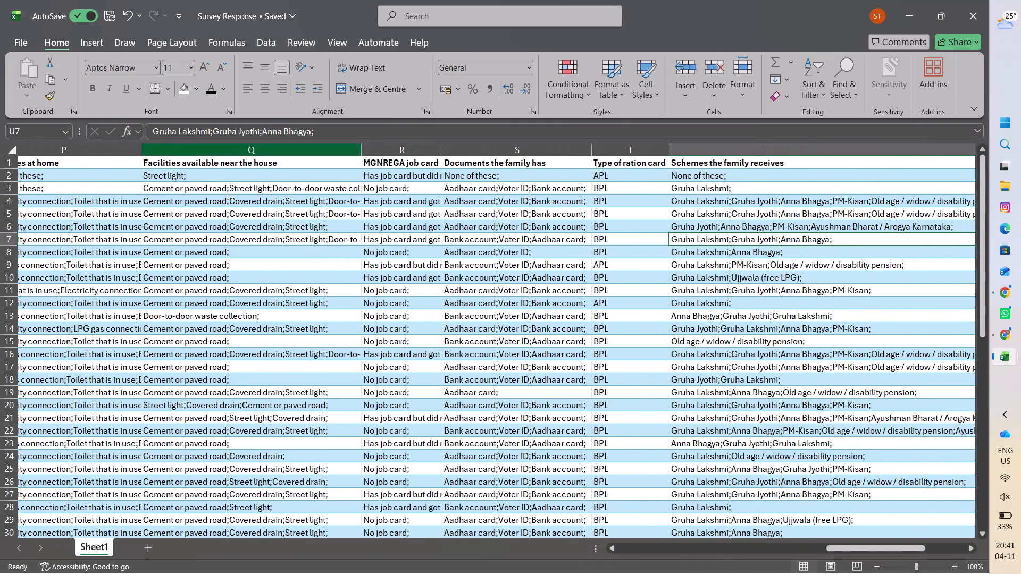
{"action": "double_click", "coordinate": [595, 149]}
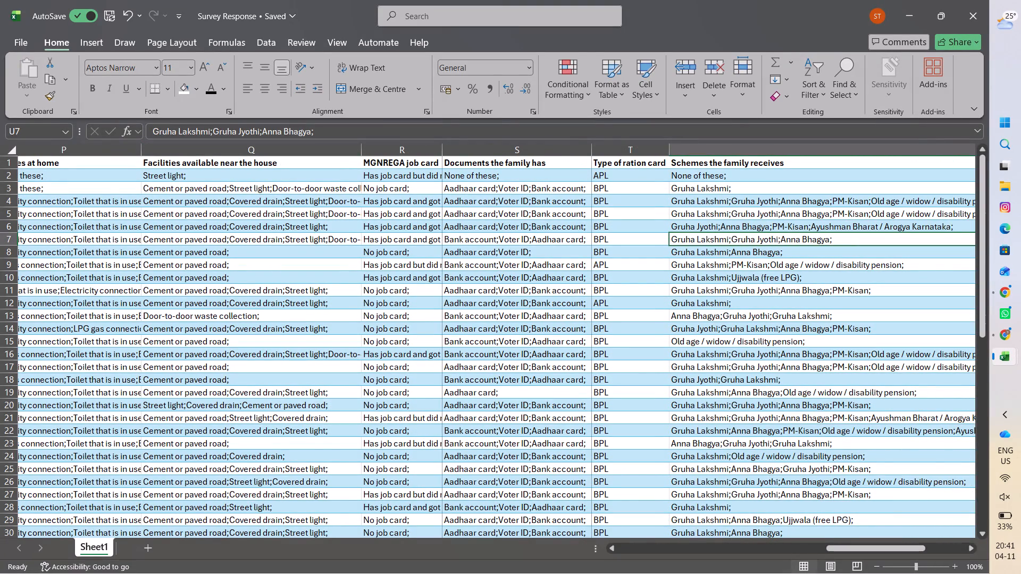
{"action": "double_click", "coordinate": [442, 151]}
{"action": "double_click", "coordinate": [362, 151]}
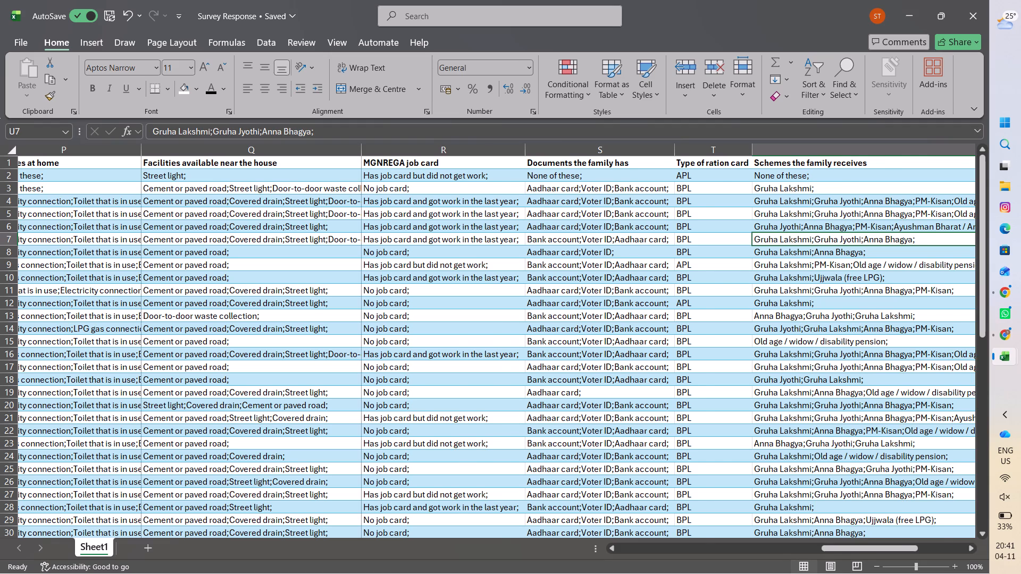
{"action": "double_click", "coordinate": [143, 153]}
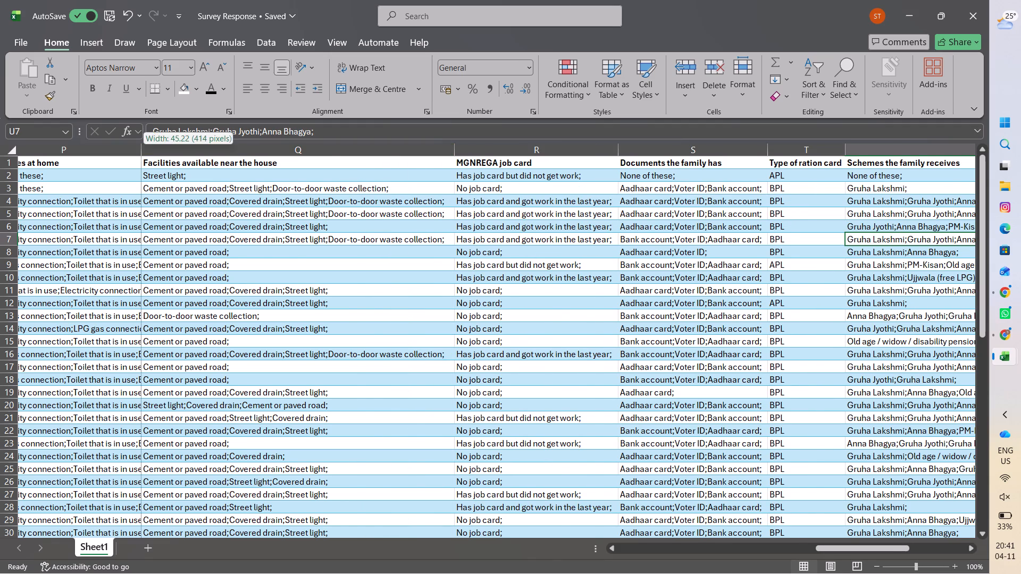
Fit the widths of columns O, N, M and L to their contents, from drinking water source back to farm land owned.
{"action": "scroll", "coordinate": [143, 153], "scroll_direction": "right", "scroll_amount": 1}
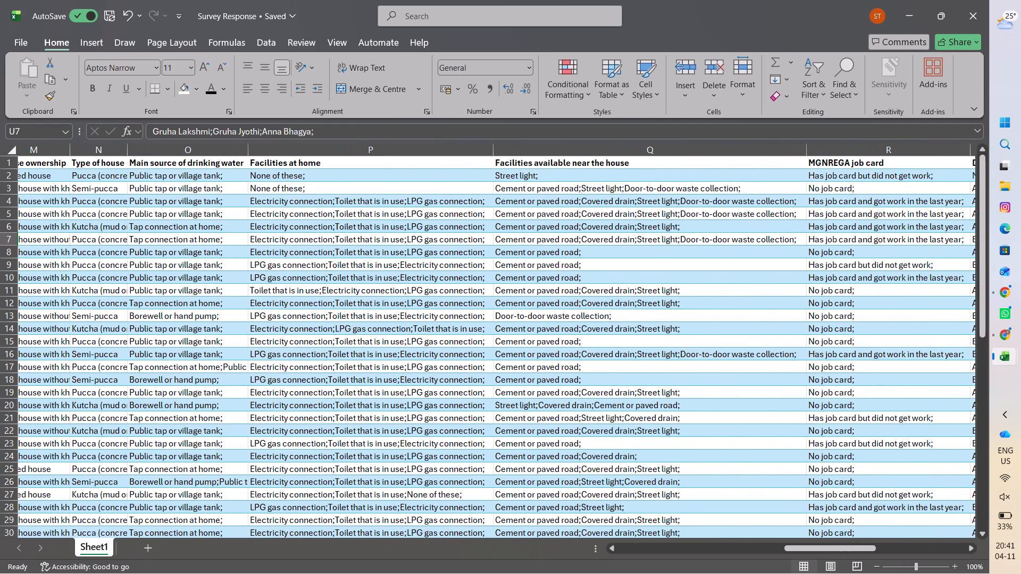
{"action": "double_click", "coordinate": [248, 147]}
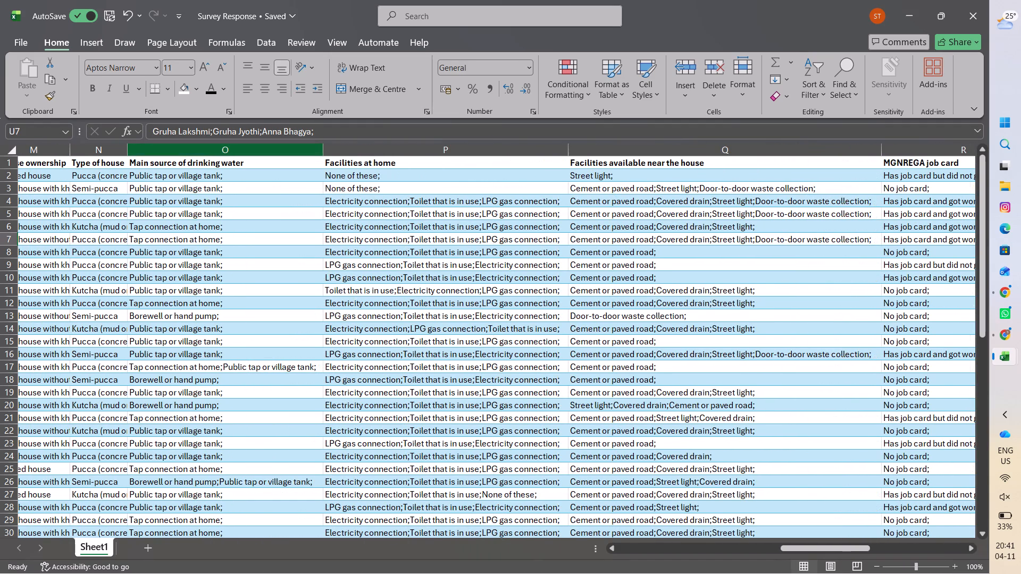
{"action": "double_click", "coordinate": [127, 152]}
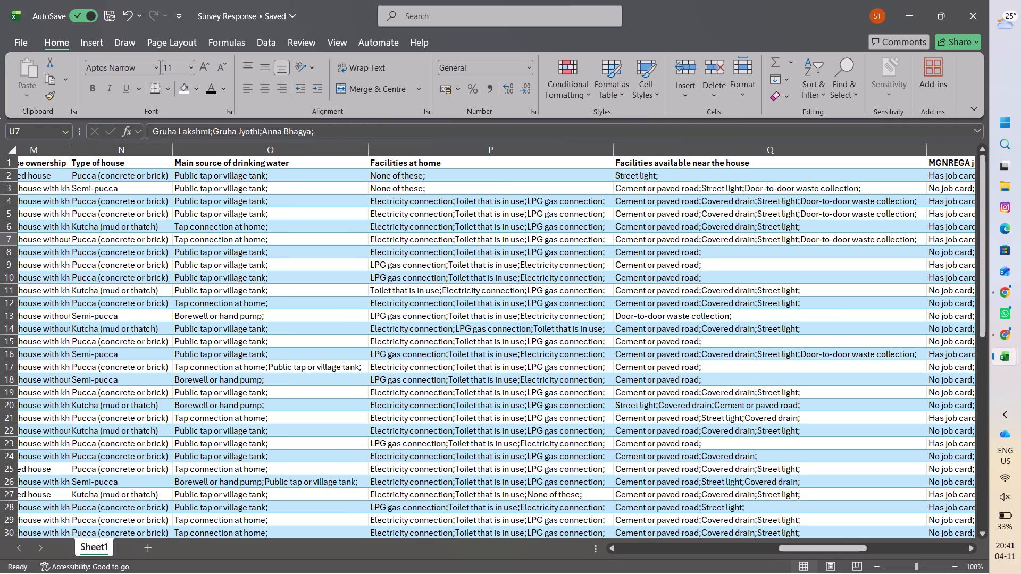
{"action": "double_click", "coordinate": [70, 151]}
{"action": "scroll", "coordinate": [70, 151], "scroll_direction": "right", "scroll_amount": 1}
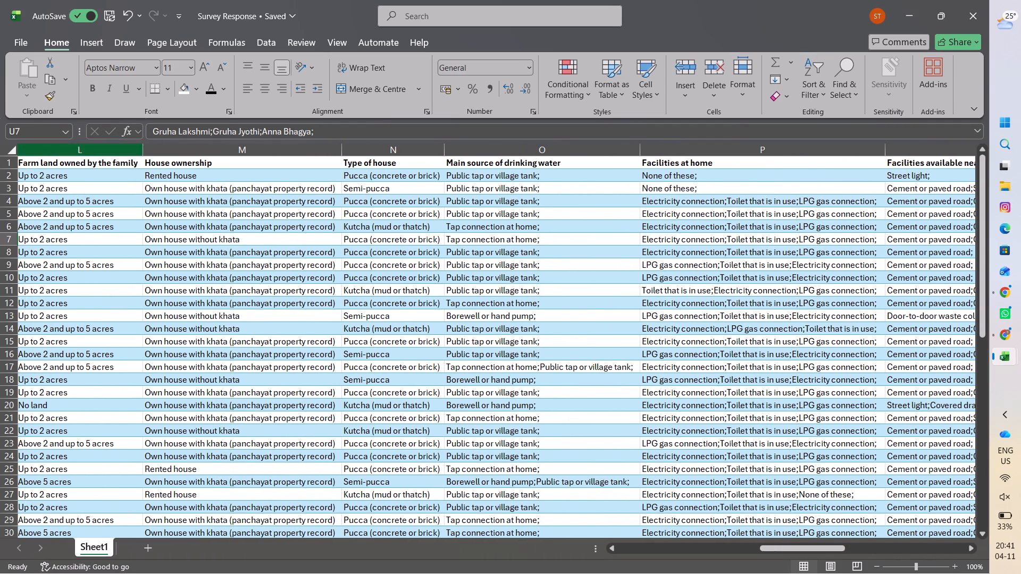
{"action": "double_click", "coordinate": [145, 146]}
Fit the widths of columns K, J, I and H to their contents, from main occupation back to number of children.
{"action": "scroll", "coordinate": [145, 146], "scroll_direction": "right", "scroll_amount": 1}
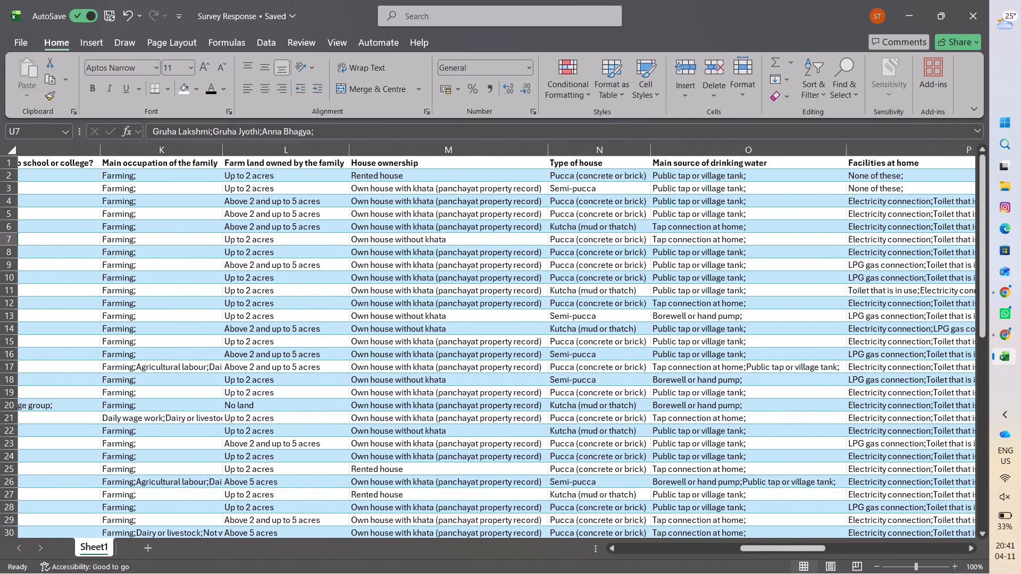
{"action": "scroll", "coordinate": [145, 146], "scroll_direction": "right", "scroll_amount": 1}
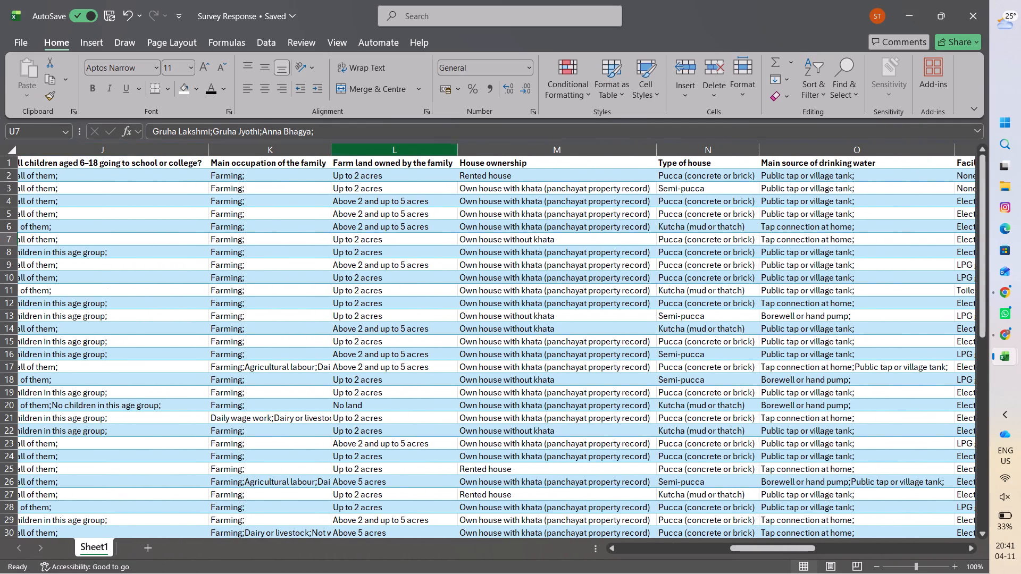
{"action": "right_click", "coordinate": [331, 149]}
{"action": "left_click", "coordinate": [331, 149]}
{"action": "double_click", "coordinate": [331, 149]}
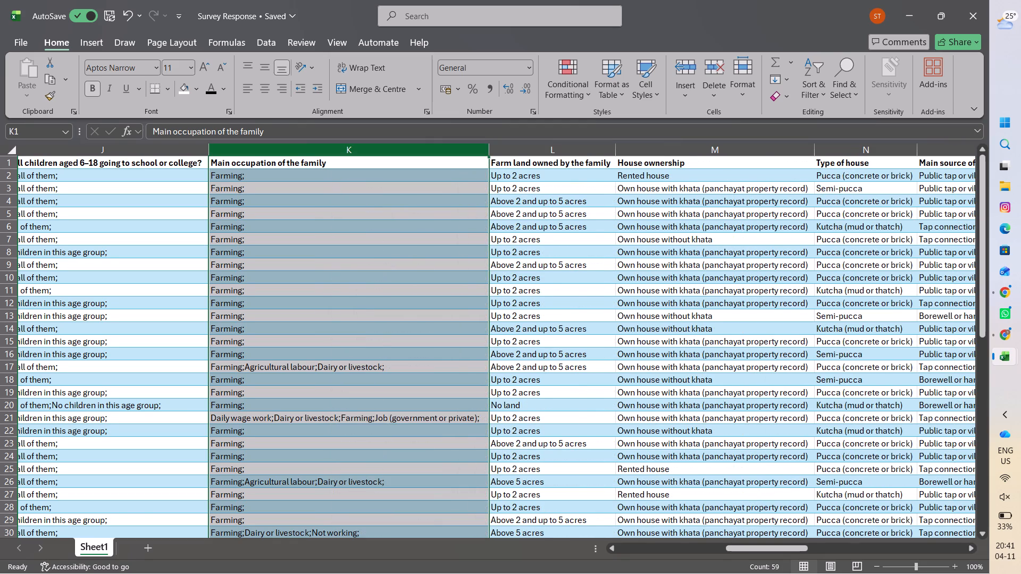
{"action": "scroll", "coordinate": [375, 199], "scroll_direction": "right", "scroll_amount": 2}
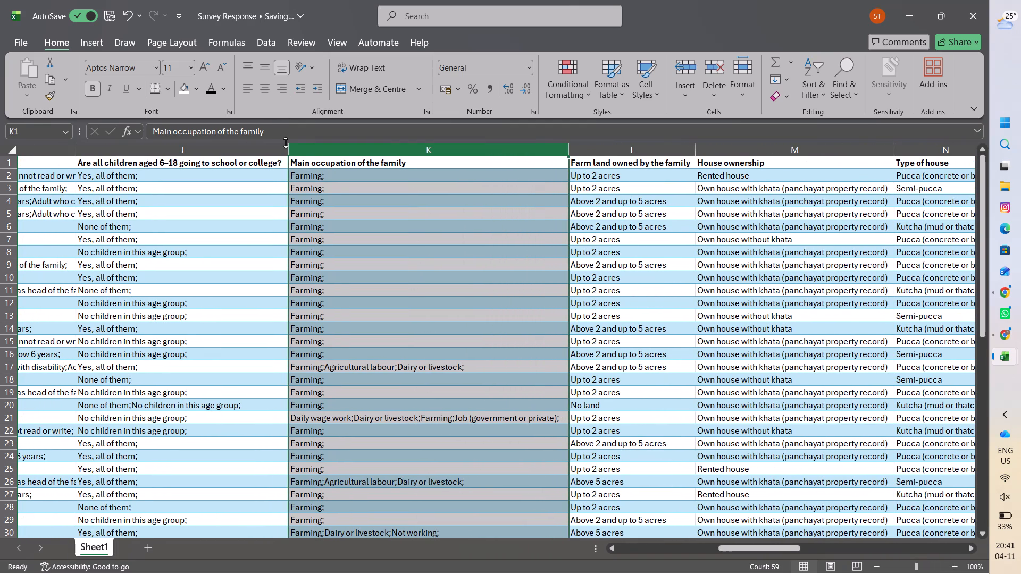
{"action": "double_click", "coordinate": [288, 150]}
{"action": "scroll", "coordinate": [288, 150], "scroll_direction": "right", "scroll_amount": 1}
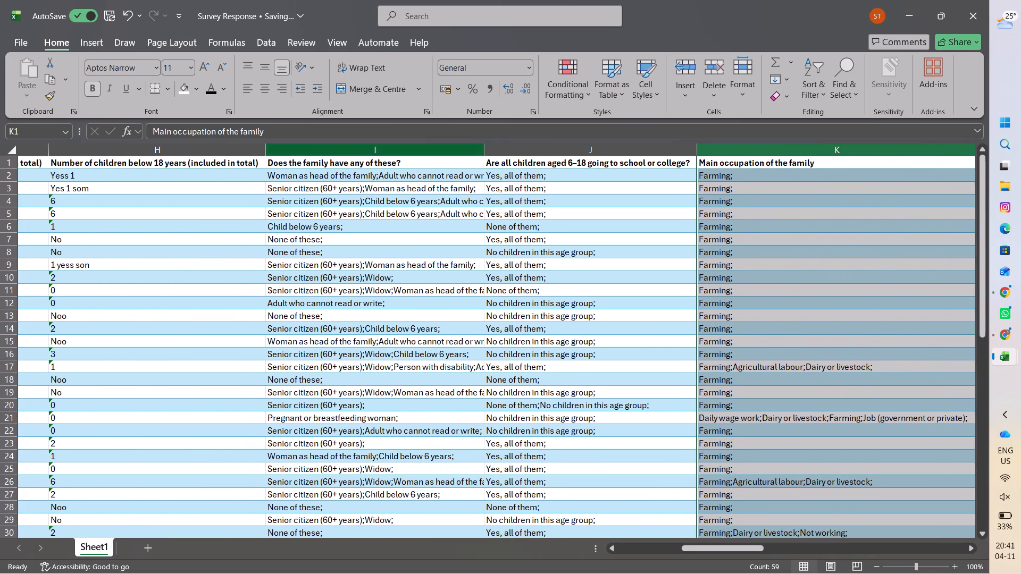
{"action": "double_click", "coordinate": [483, 151]}
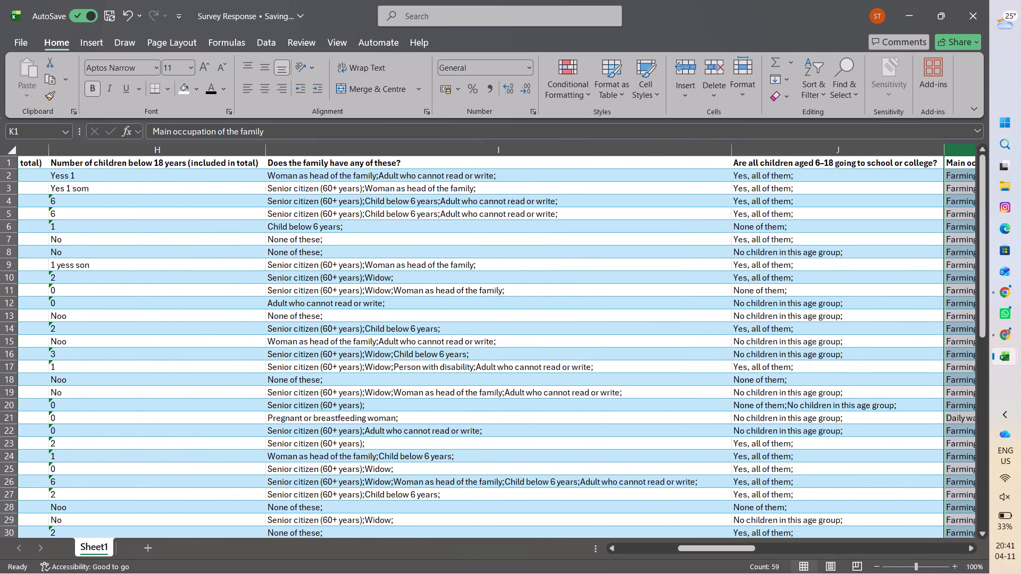
{"action": "scroll", "coordinate": [483, 151], "scroll_direction": "right", "scroll_amount": 1}
{"action": "double_click", "coordinate": [404, 151]}
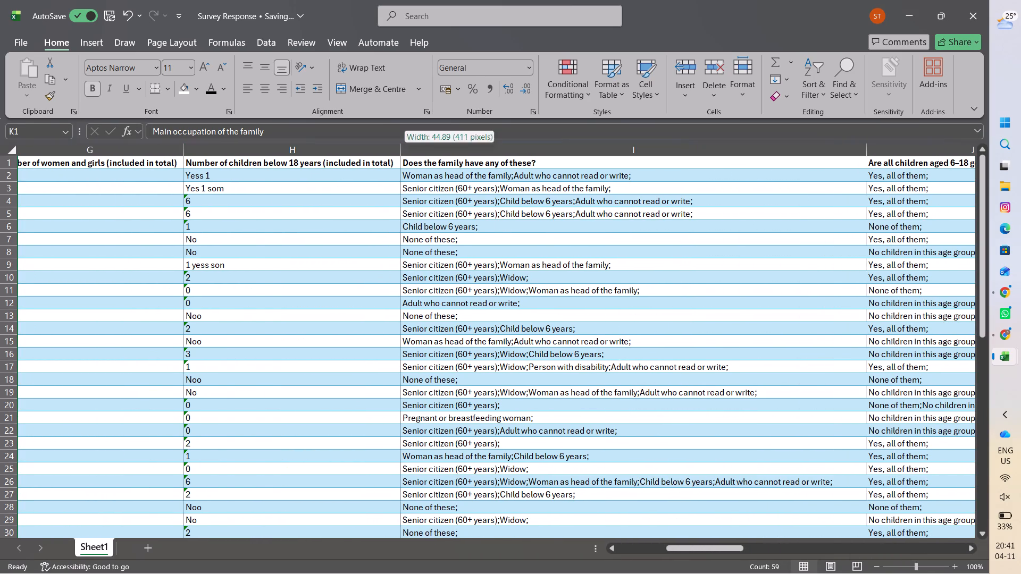
Remove the fill colour from the whole survey table, A1 to U59, and set its text to black.
{"action": "scroll", "coordinate": [404, 151], "scroll_direction": "right", "scroll_amount": 1}
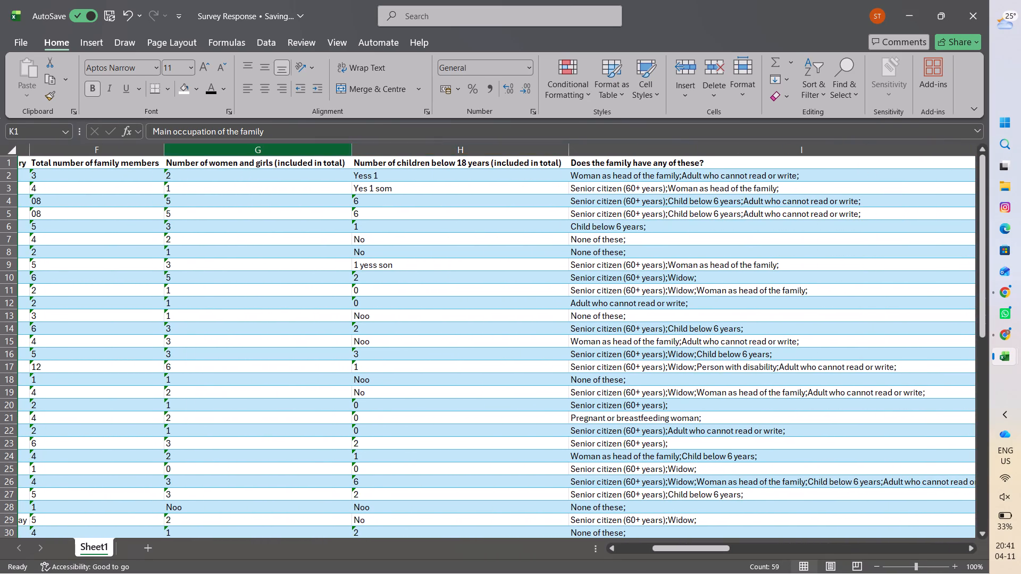
{"action": "scroll", "coordinate": [299, 173], "scroll_direction": "right", "scroll_amount": 4}
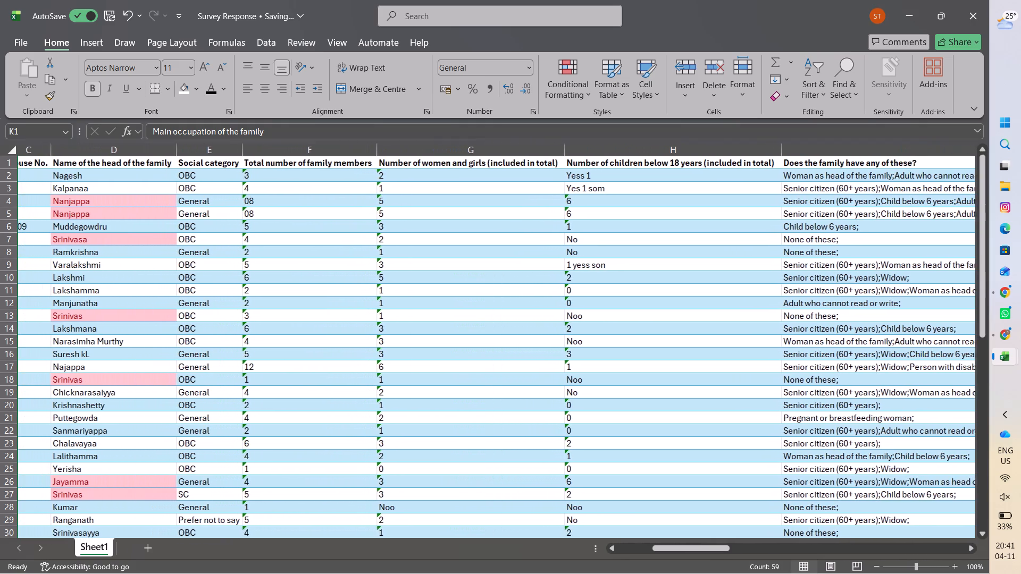
{"action": "scroll", "coordinate": [256, 171], "scroll_direction": "right", "scroll_amount": 1}
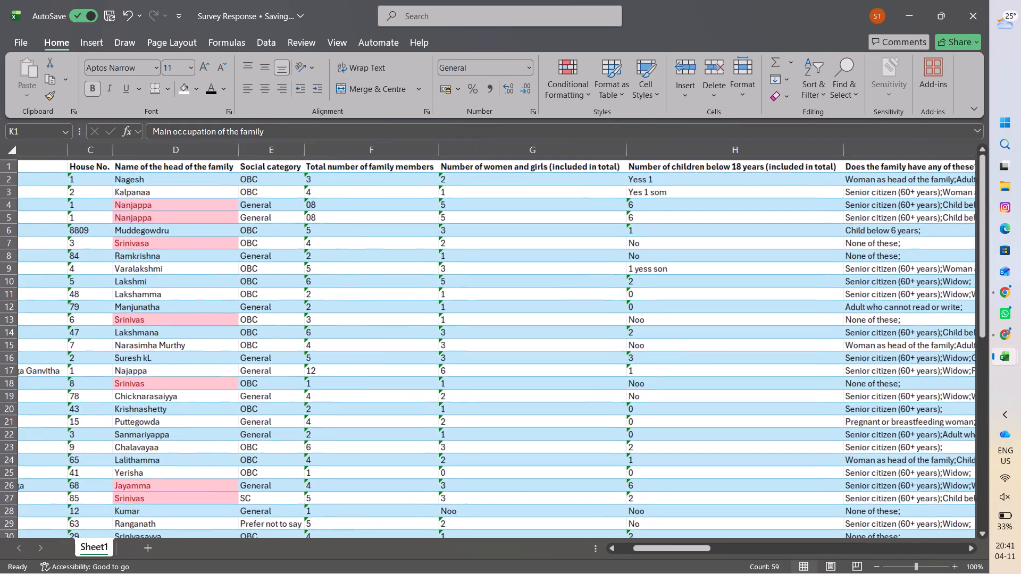
{"action": "scroll", "coordinate": [256, 171], "scroll_direction": "right", "scroll_amount": 3}
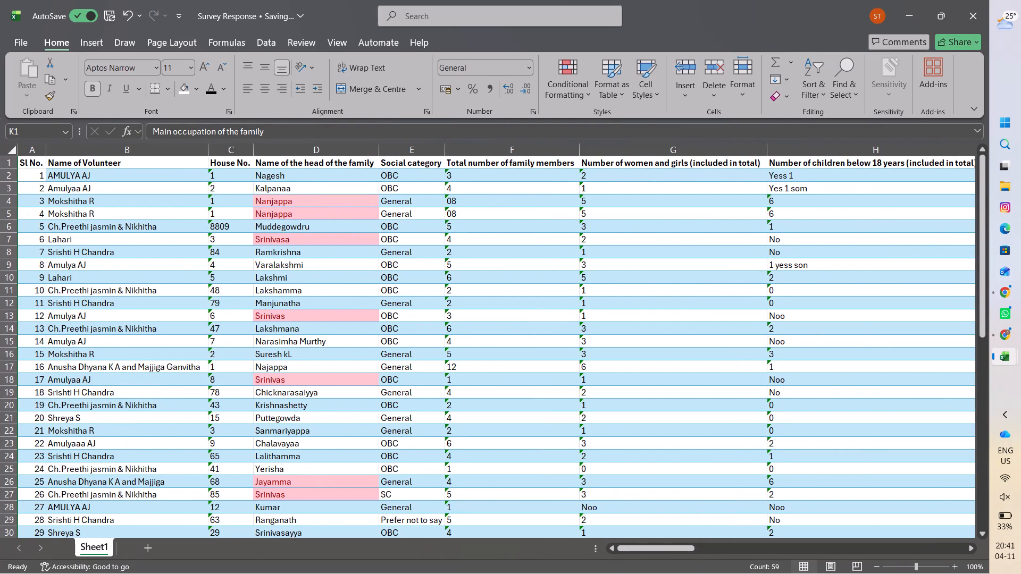
{"action": "left_click_drag", "start_coordinate": [24, 164], "coordinate": [650, 424]}
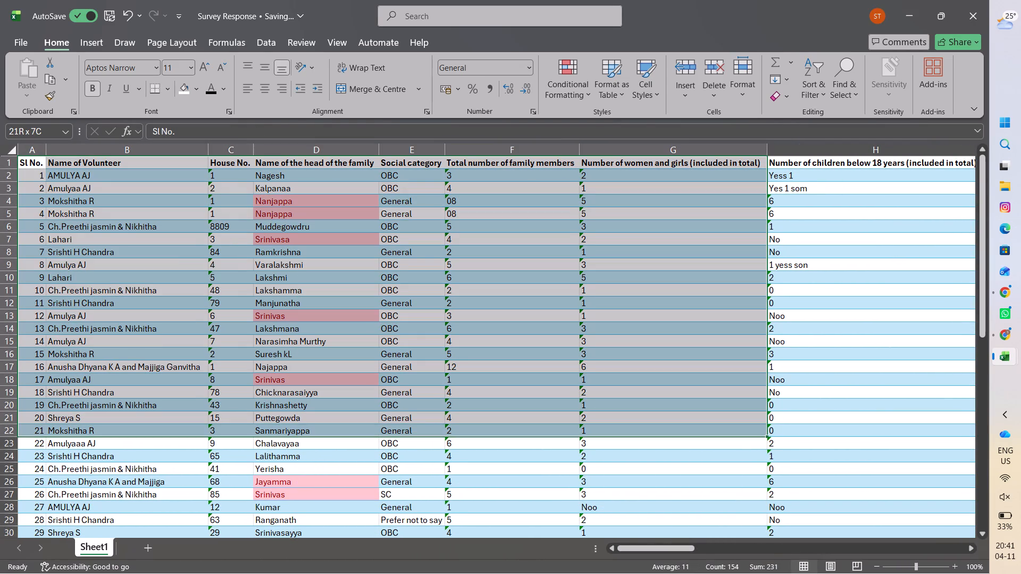
{"action": "left_click_drag", "start_coordinate": [650, 424], "coordinate": [892, 573]}
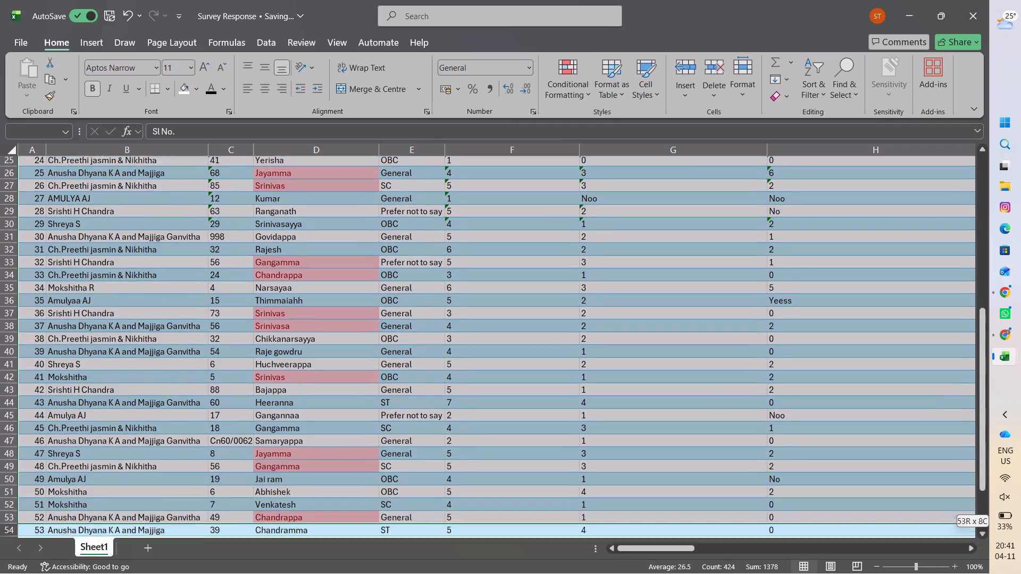
{"action": "left_click_drag", "start_coordinate": [892, 573], "coordinate": [1020, 472]}
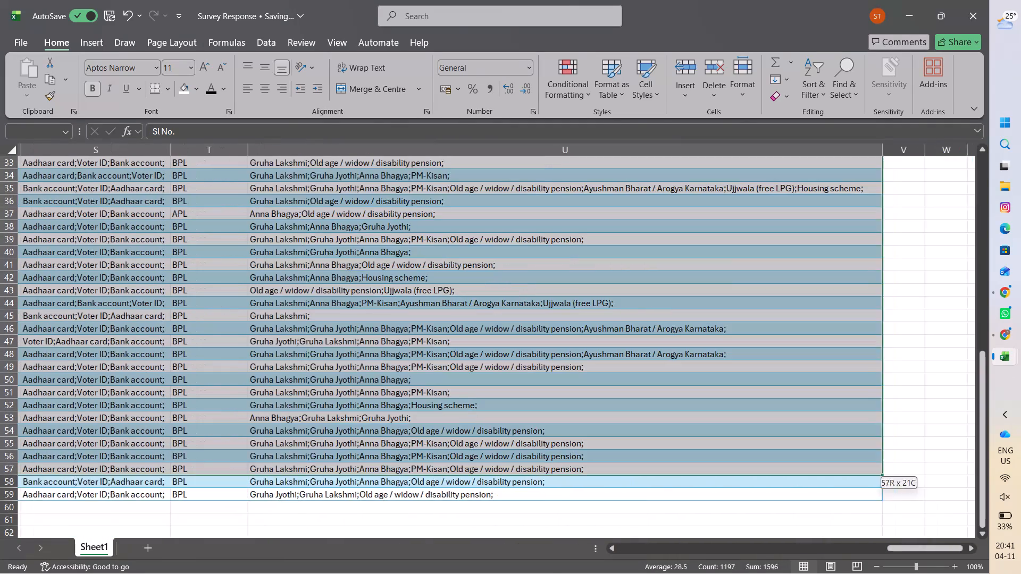
{"action": "left_click_drag", "start_coordinate": [1020, 472], "coordinate": [866, 493]}
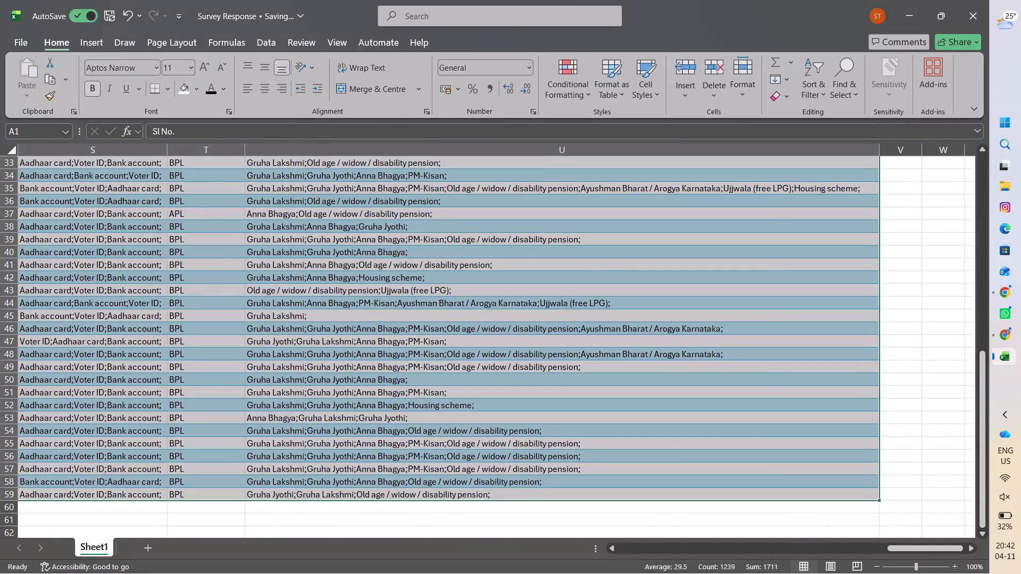
{"action": "left_click", "coordinate": [178, 91]}
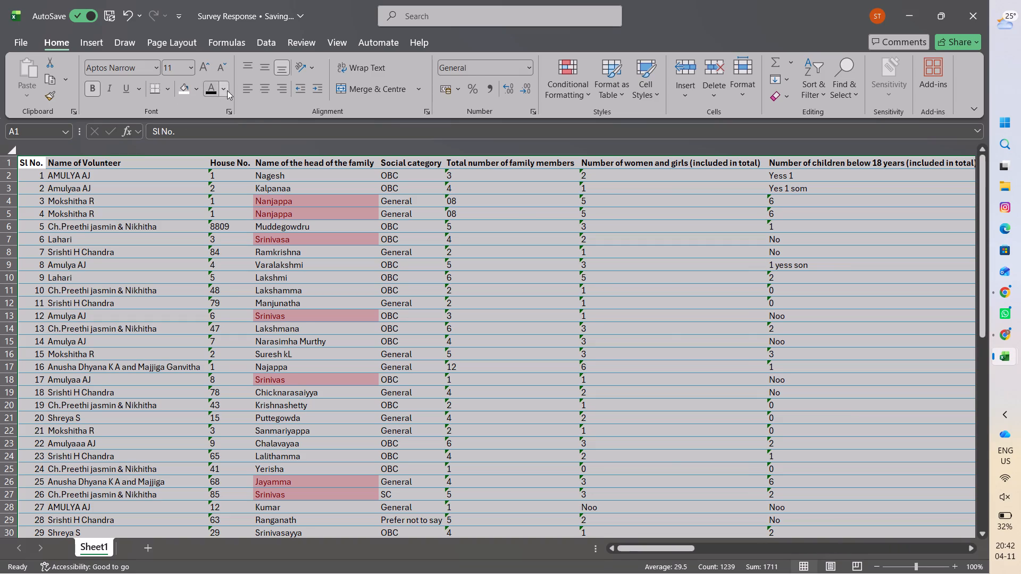
{"action": "left_click", "coordinate": [214, 88]}
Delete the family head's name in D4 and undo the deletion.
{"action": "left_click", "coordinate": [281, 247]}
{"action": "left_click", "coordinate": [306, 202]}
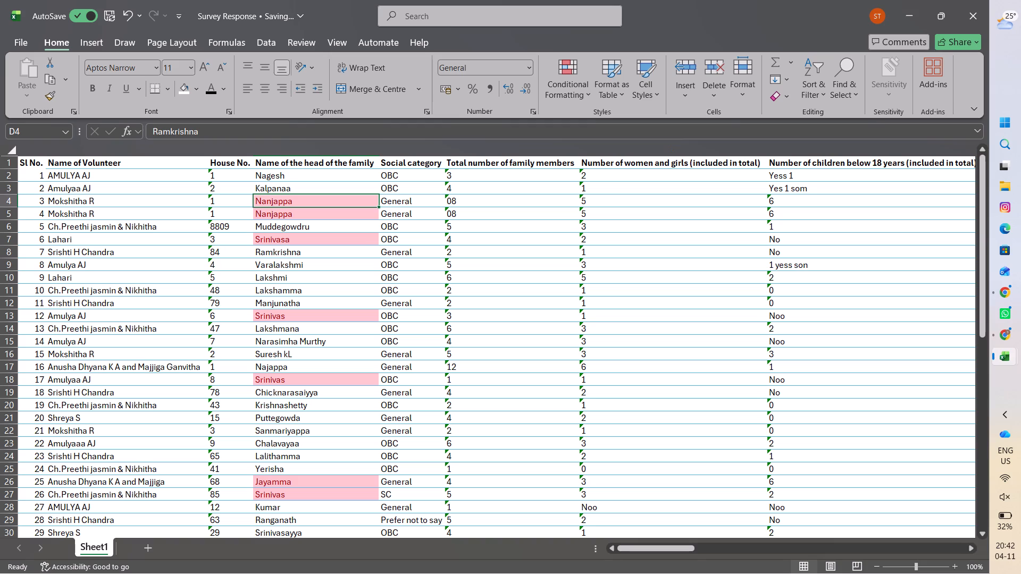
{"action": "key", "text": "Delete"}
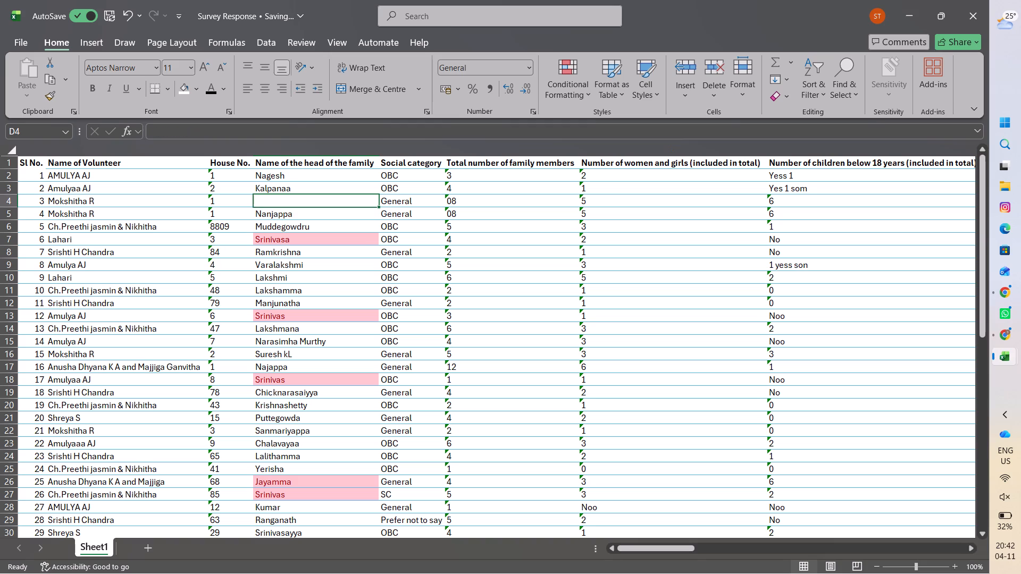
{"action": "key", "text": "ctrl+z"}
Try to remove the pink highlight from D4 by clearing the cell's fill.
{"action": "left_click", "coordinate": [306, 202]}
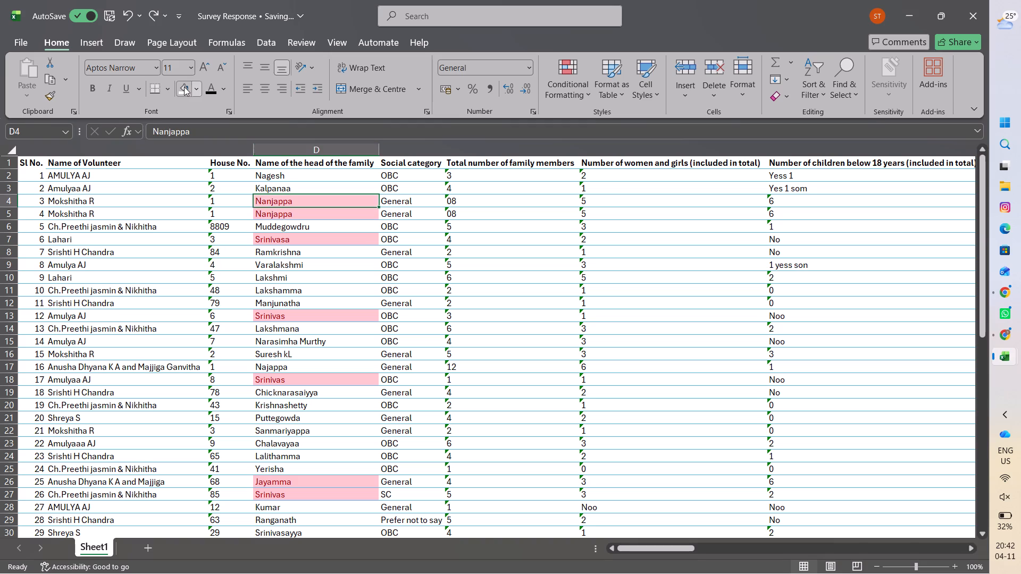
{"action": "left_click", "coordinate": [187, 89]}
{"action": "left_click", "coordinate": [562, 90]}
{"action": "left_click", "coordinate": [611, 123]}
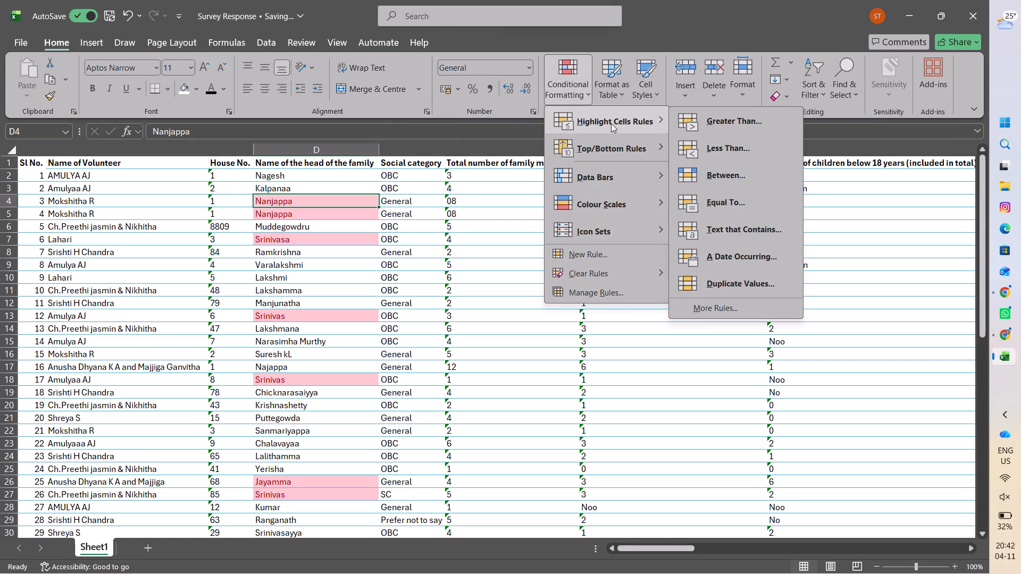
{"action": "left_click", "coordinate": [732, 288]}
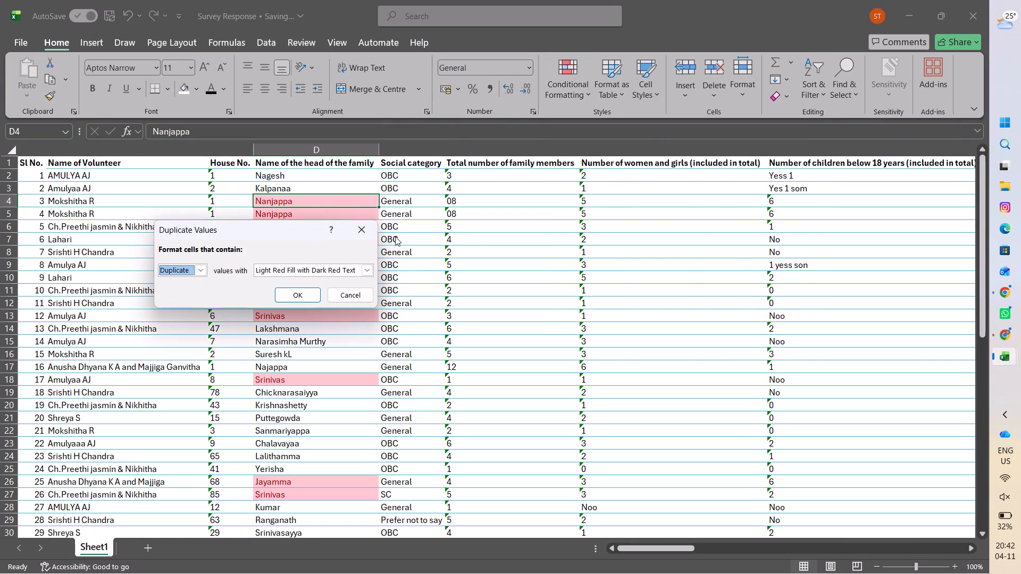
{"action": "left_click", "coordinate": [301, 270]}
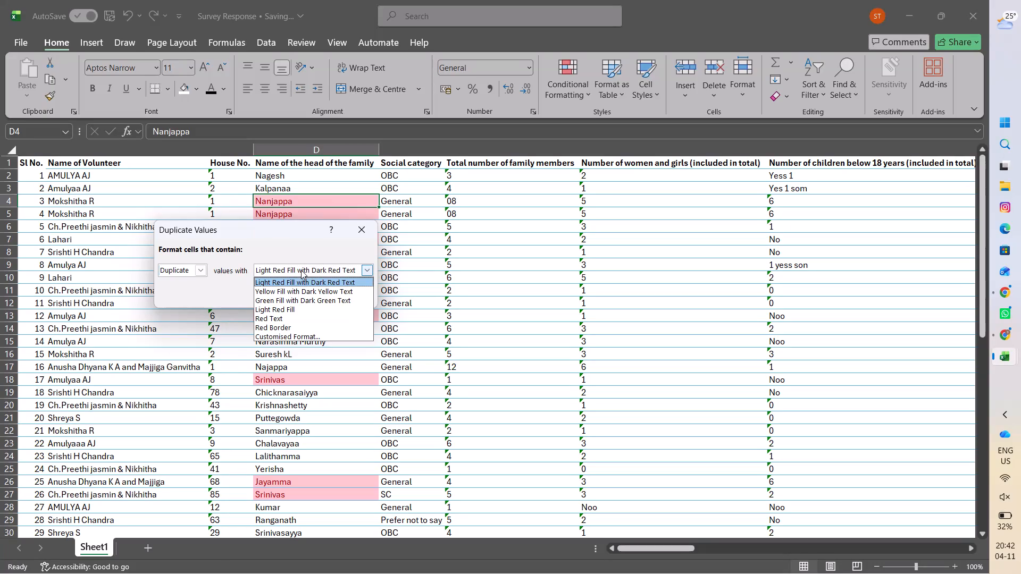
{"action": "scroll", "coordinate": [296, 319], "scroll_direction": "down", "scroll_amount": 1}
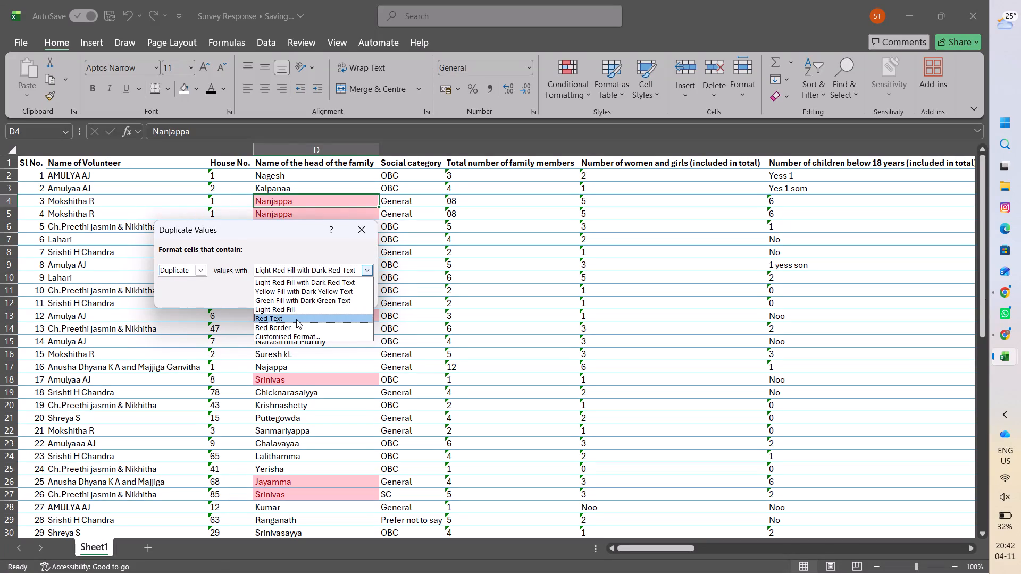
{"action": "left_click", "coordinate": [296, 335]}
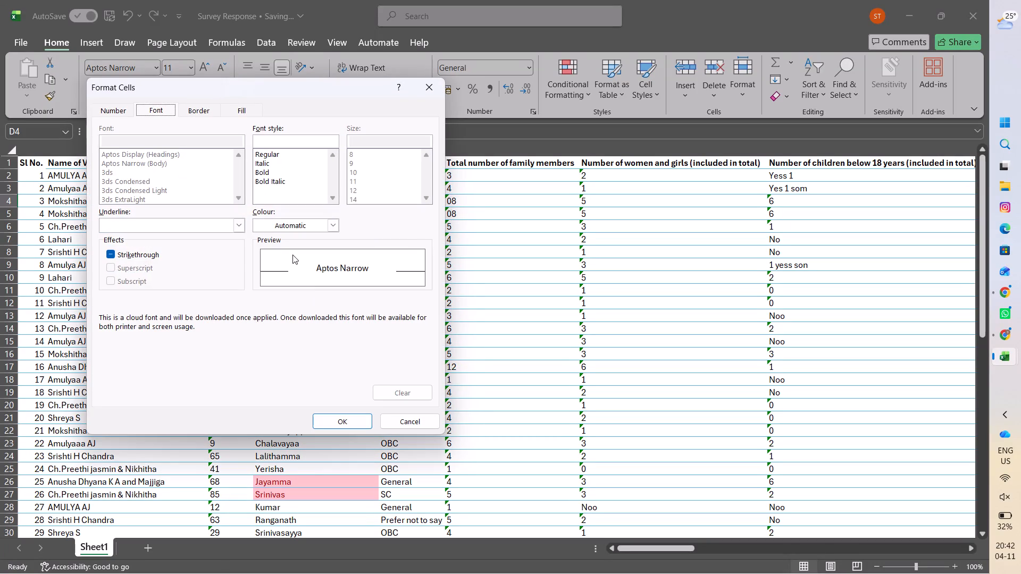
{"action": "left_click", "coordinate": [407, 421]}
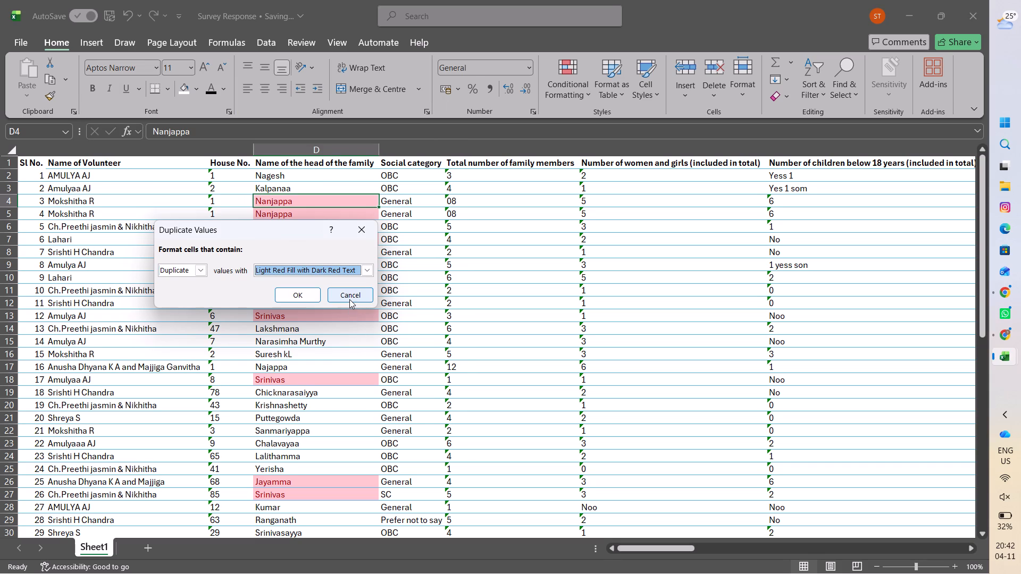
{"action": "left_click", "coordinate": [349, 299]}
Switch to the Kadashettihalli Village Household Survey workbook and clear the conditional formatting rules from its entire sheet.
{"action": "key", "text": "alt+Tab"}
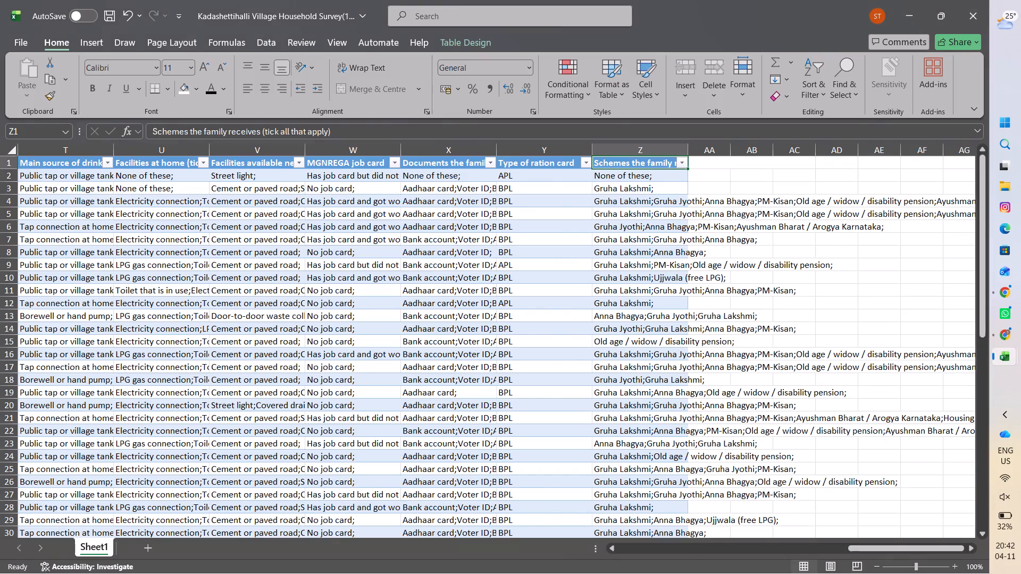
{"action": "scroll", "coordinate": [410, 313], "scroll_direction": "right", "scroll_amount": 7}
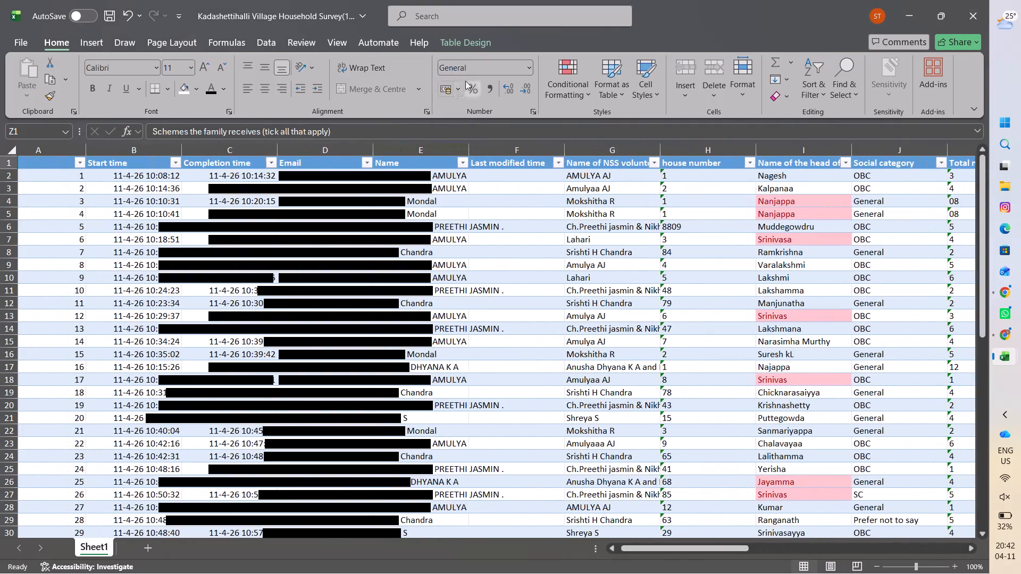
{"action": "left_click", "coordinate": [802, 210]}
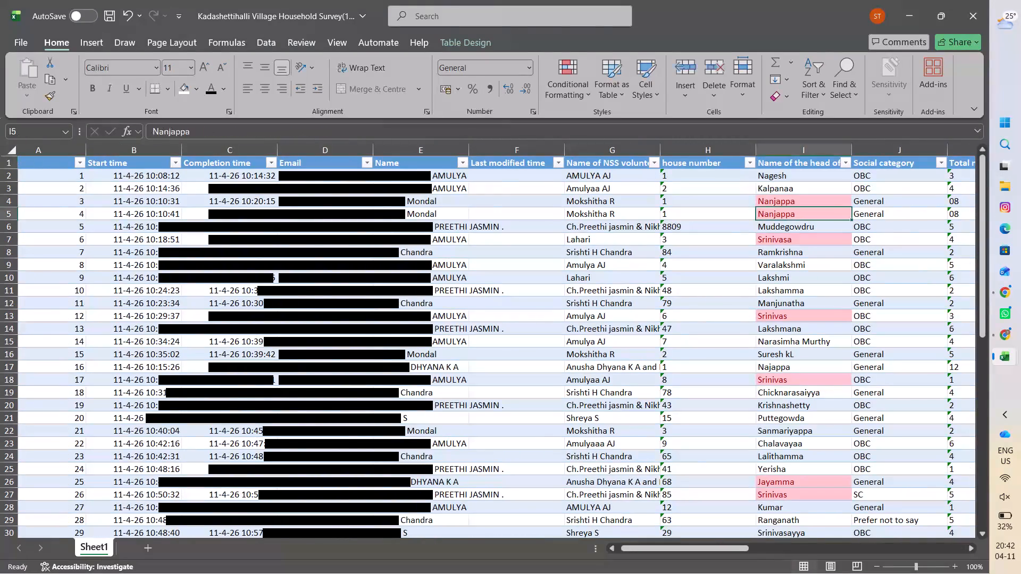
{"action": "left_click", "coordinate": [571, 85]}
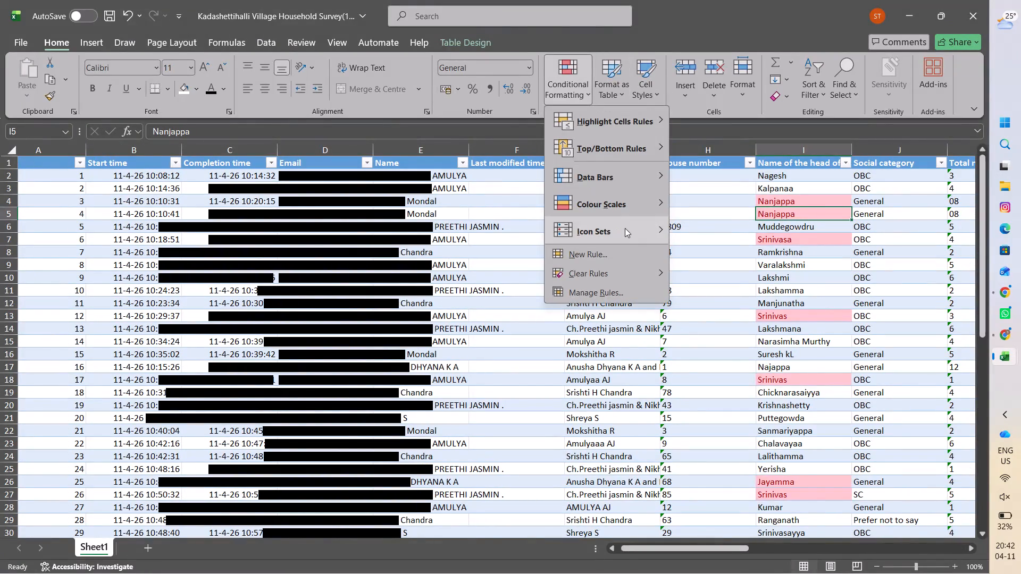
{"action": "left_click", "coordinate": [623, 272]}
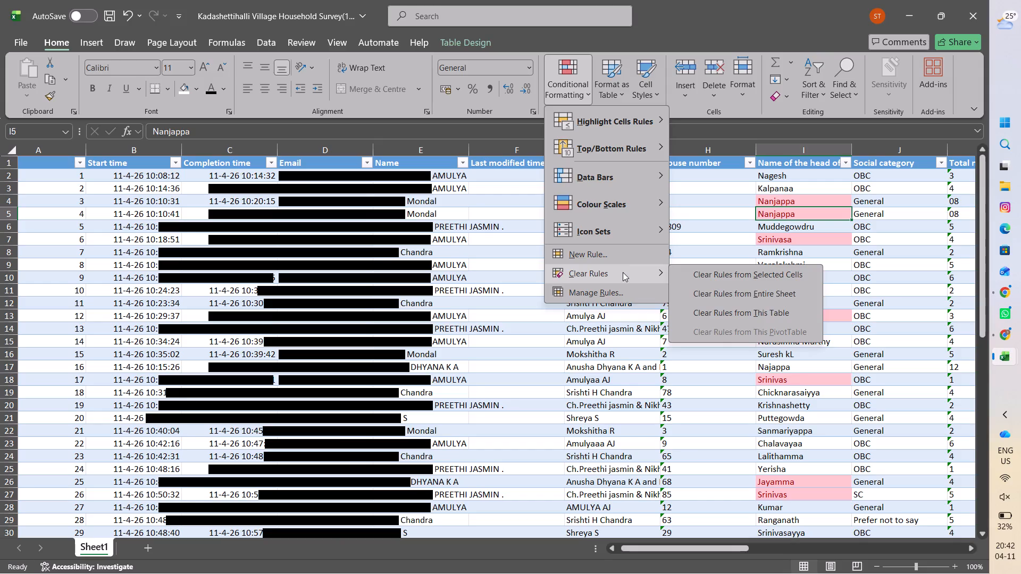
{"action": "left_click", "coordinate": [734, 292]}
Copy the family heads' names from I2 to I59 and paste them over D2 to D59 in the Survey Response workbook.
{"action": "left_click", "coordinate": [804, 181]}
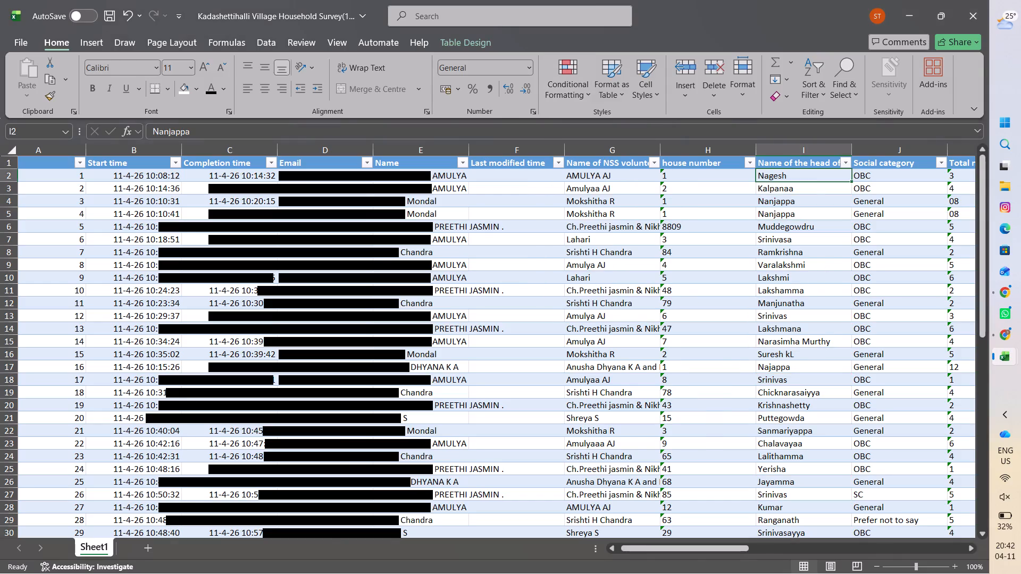
{"action": "left_click", "coordinate": [804, 181]}
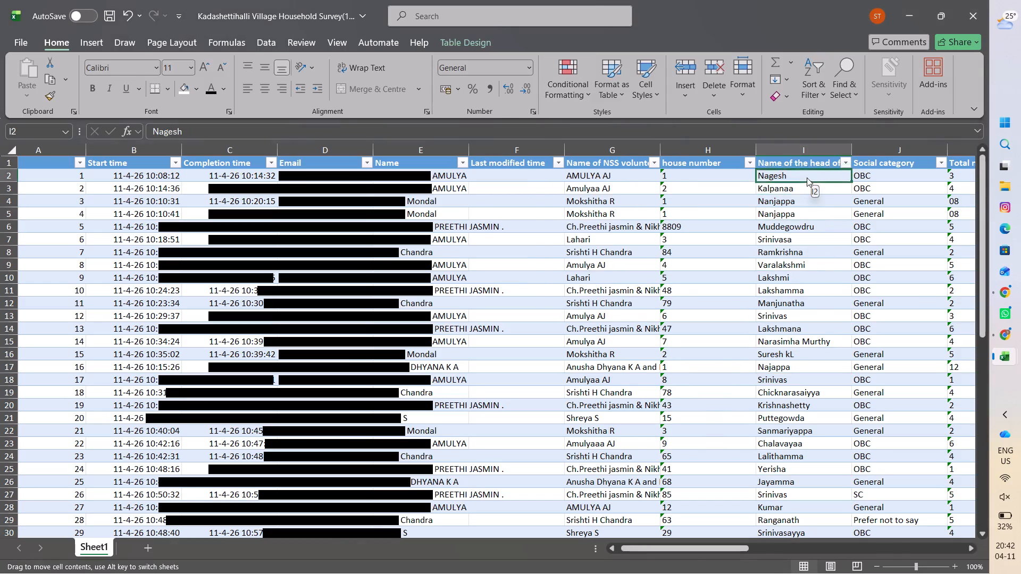
{"action": "left_click", "coordinate": [807, 178]}
{"action": "left_click_drag", "start_coordinate": [807, 178], "coordinate": [808, 298]}
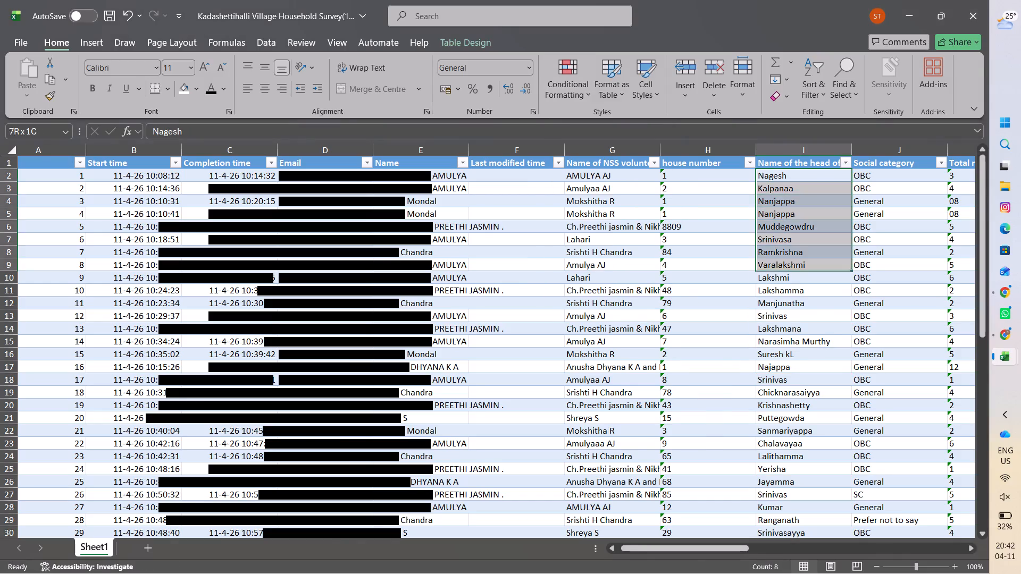
{"action": "left_click_drag", "start_coordinate": [808, 298], "coordinate": [789, 573]}
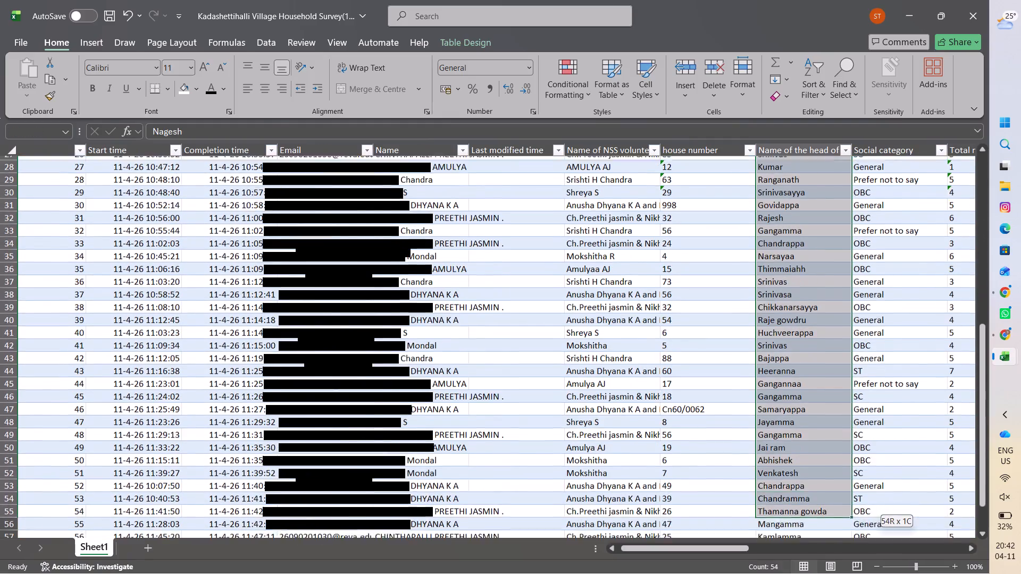
{"action": "left_click_drag", "start_coordinate": [789, 573], "coordinate": [775, 510]}
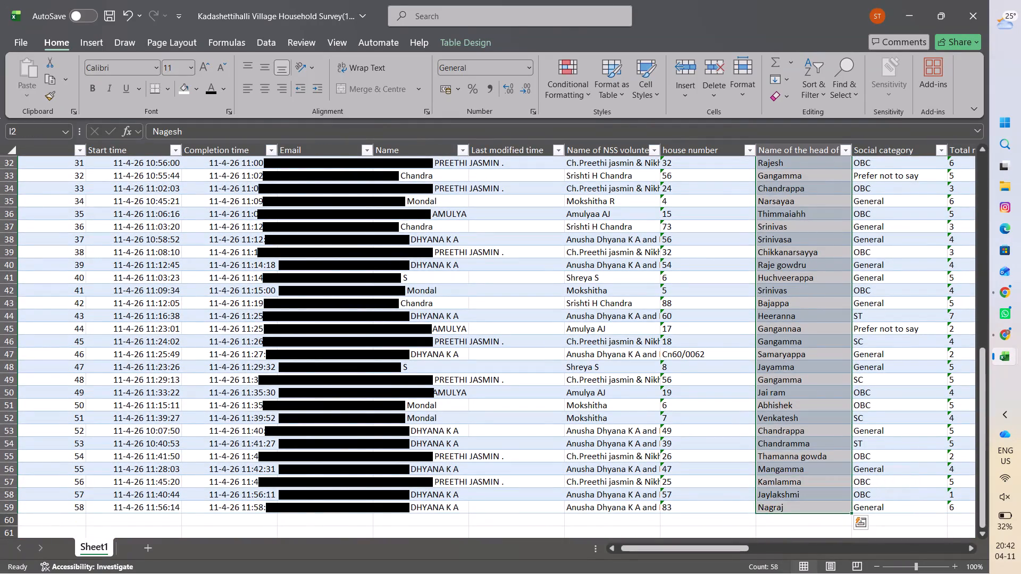
{"action": "key", "text": "ctrl+c"}
{"action": "key", "text": "alt+Tab"}
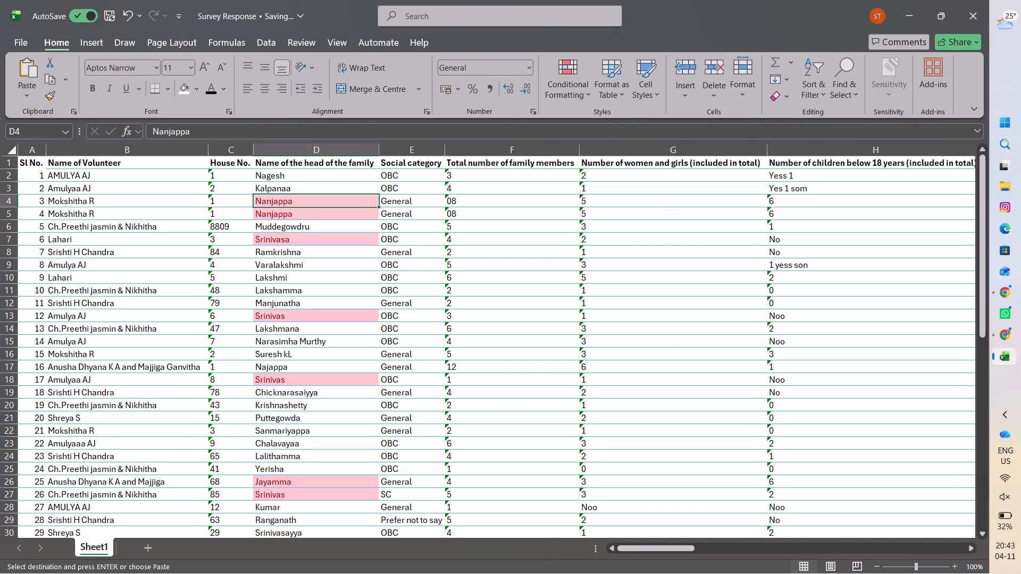
{"action": "left_click_drag", "start_coordinate": [318, 178], "coordinate": [303, 562]}
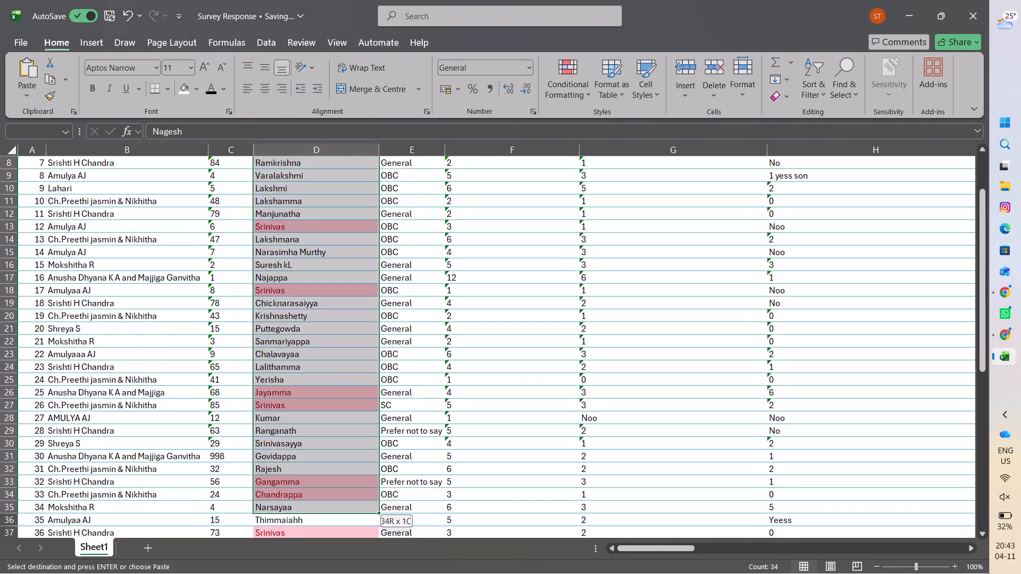
{"action": "left_click_drag", "start_coordinate": [303, 562], "coordinate": [303, 566]}
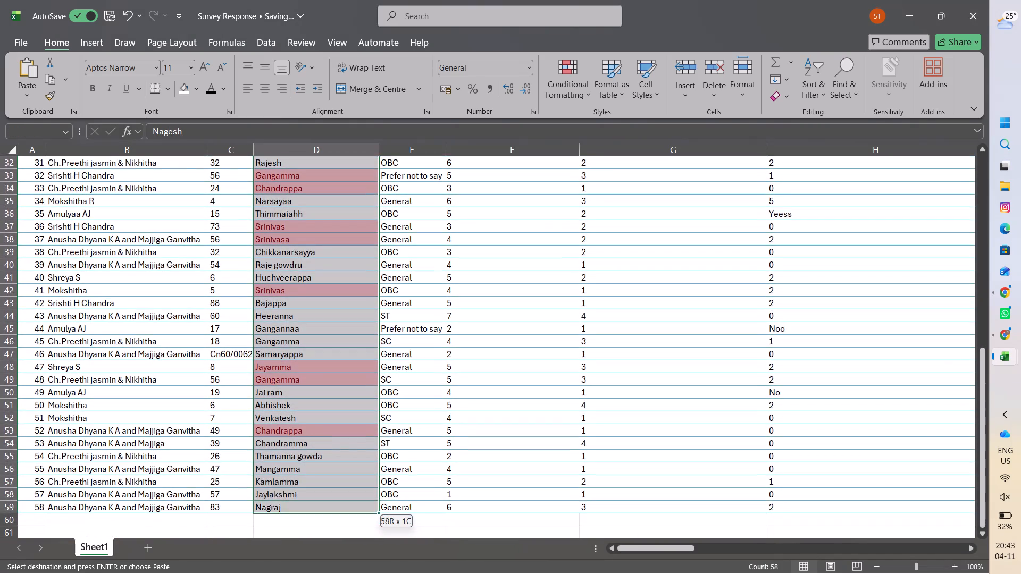
{"action": "left_click_drag", "start_coordinate": [303, 566], "coordinate": [307, 496]}
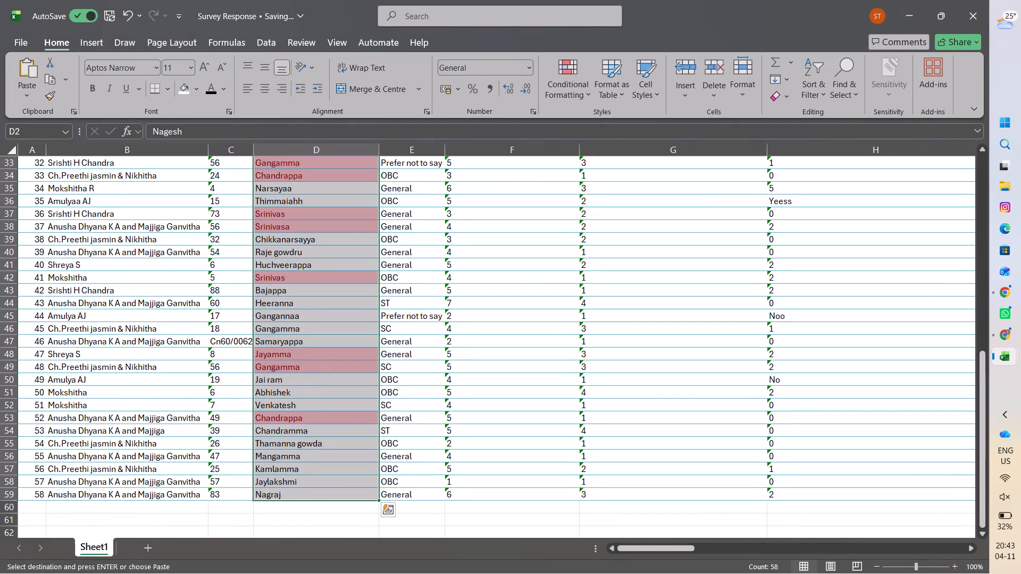
{"action": "key", "text": "ctrl+v"}
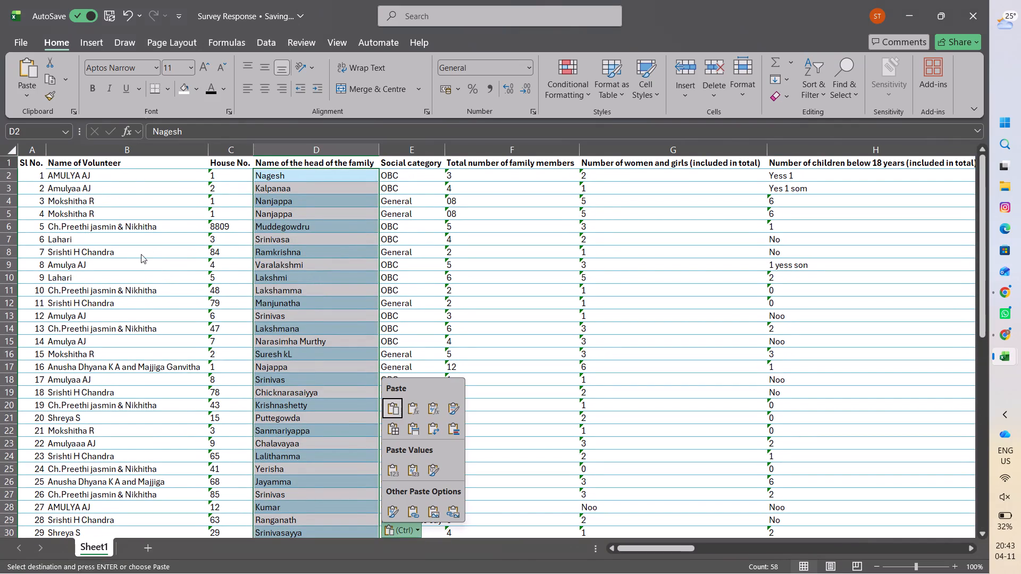
Remove the fill from the pasted family head names in D2 to D59 and set their text to black.
{"action": "left_click", "coordinate": [182, 85]}
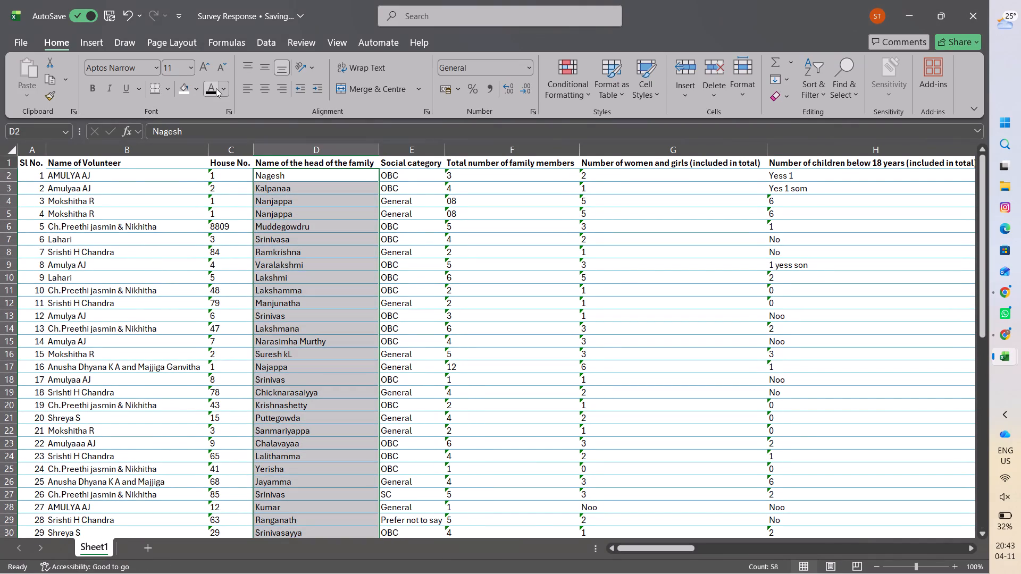
{"action": "left_click", "coordinate": [216, 88]}
{"action": "left_click", "coordinate": [382, 137]}
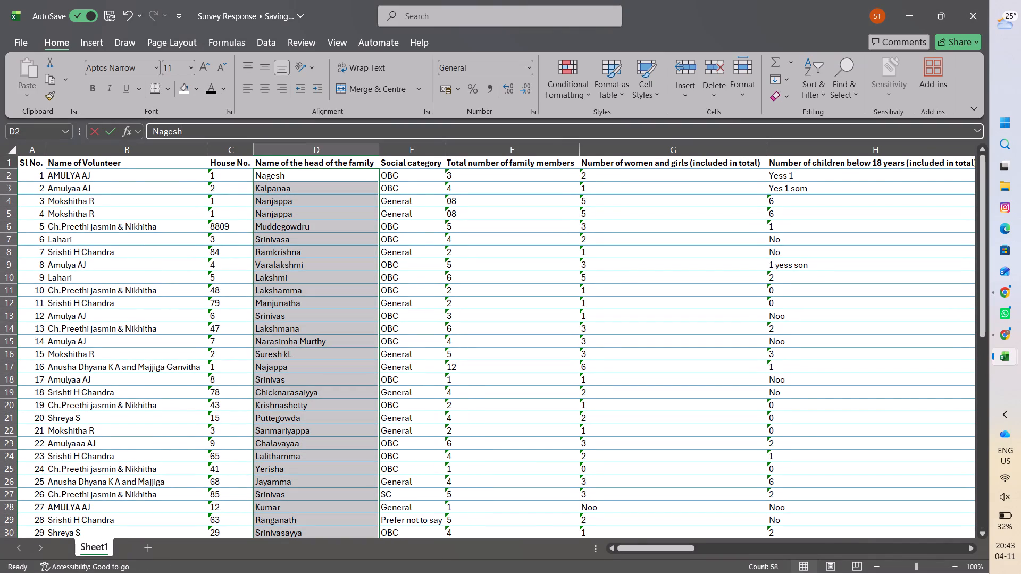
{"action": "left_click", "coordinate": [665, 320]}
Review the survey table across all its columns, from Sl No. to the schemes received, for leftover fills or highlights.
{"action": "scroll", "coordinate": [665, 320], "scroll_direction": "down", "scroll_amount": 3}
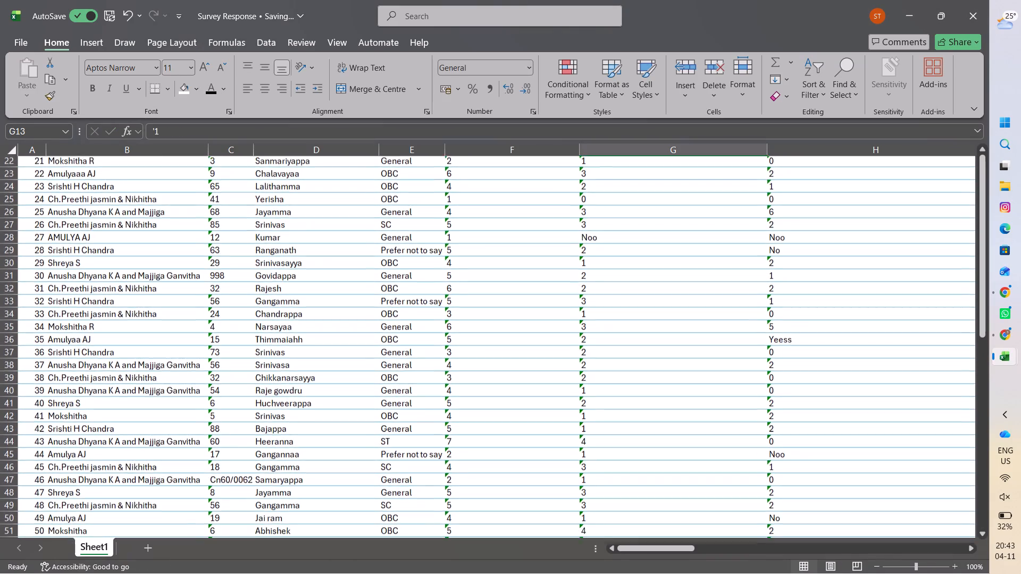
{"action": "scroll", "coordinate": [665, 320], "scroll_direction": "down", "scroll_amount": 2}
{"action": "scroll", "coordinate": [665, 320], "scroll_direction": "left", "scroll_amount": 5}
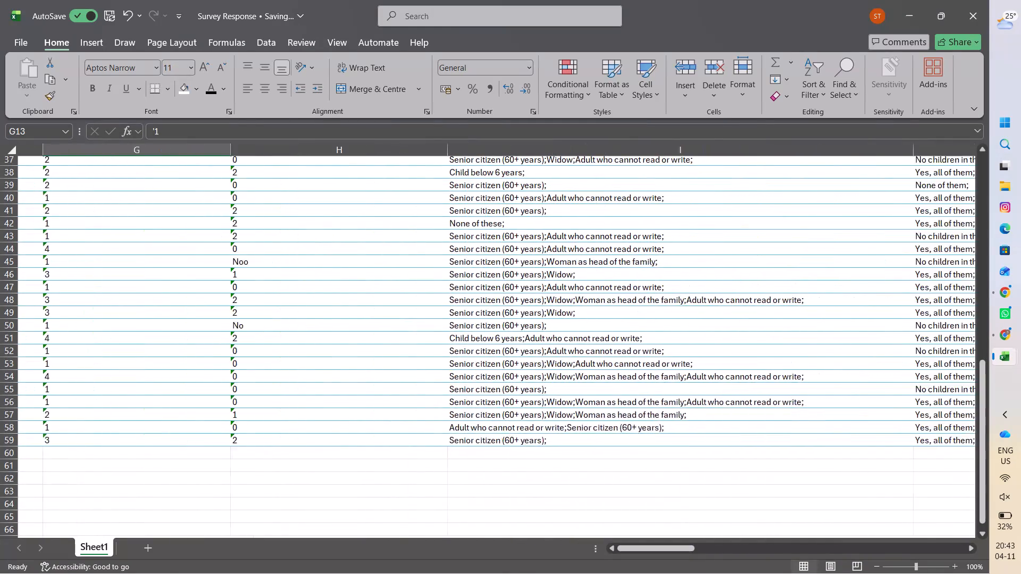
{"action": "scroll", "coordinate": [665, 320], "scroll_direction": "left", "scroll_amount": 9}
{"action": "scroll", "coordinate": [665, 320], "scroll_direction": "up", "scroll_amount": 2}
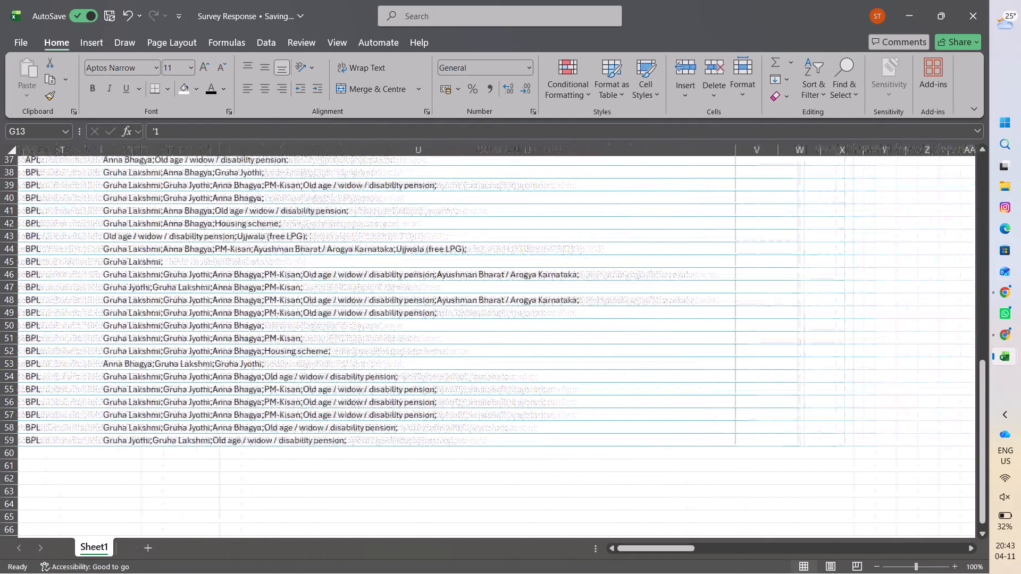
{"action": "scroll", "coordinate": [665, 320], "scroll_direction": "up", "scroll_amount": 5}
{"action": "scroll", "coordinate": [665, 320], "scroll_direction": "right", "scroll_amount": 13}
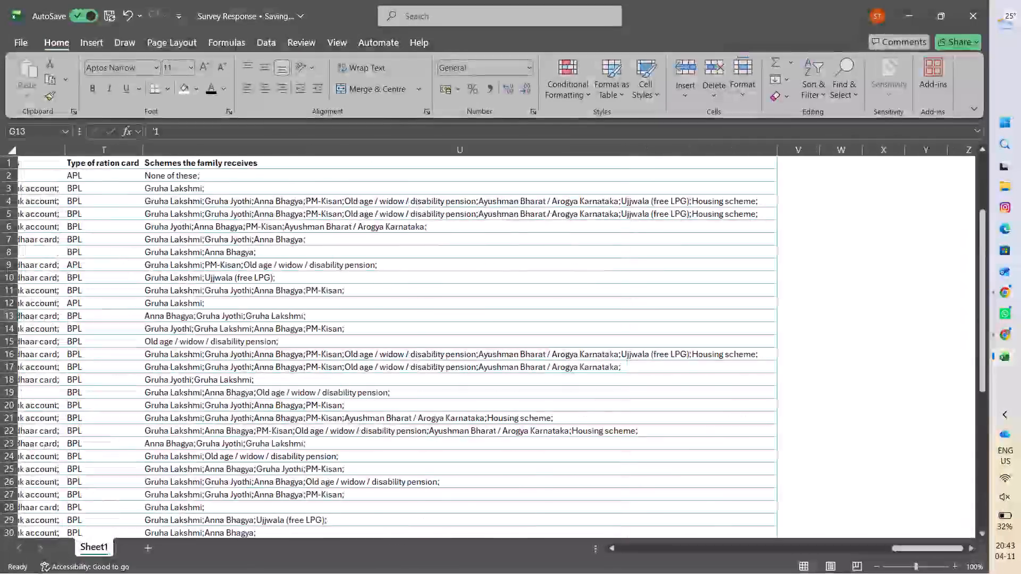
{"action": "scroll", "coordinate": [665, 320], "scroll_direction": "right", "scroll_amount": 4}
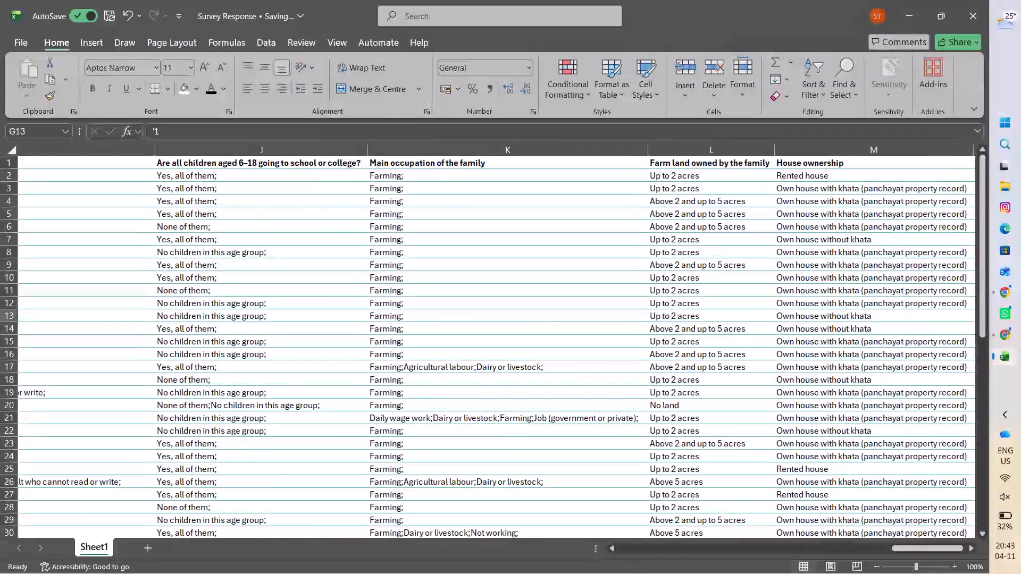
{"action": "scroll", "coordinate": [665, 320], "scroll_direction": "right", "scroll_amount": 9}
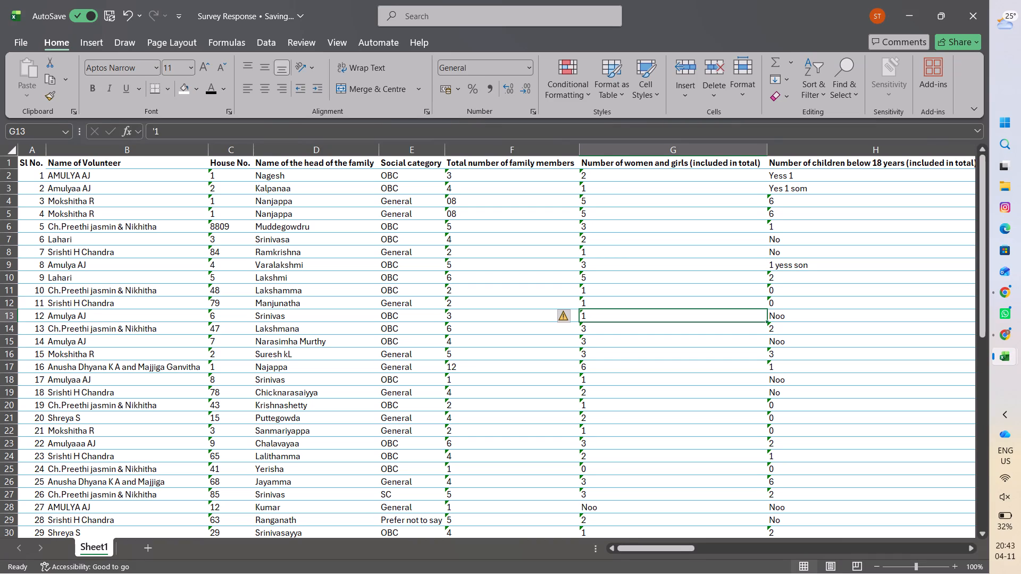
Check the table's rows down to row 59 in columns A to H for consistent formatting.
{"action": "scroll", "coordinate": [124, 220], "scroll_direction": "down", "scroll_amount": 1}
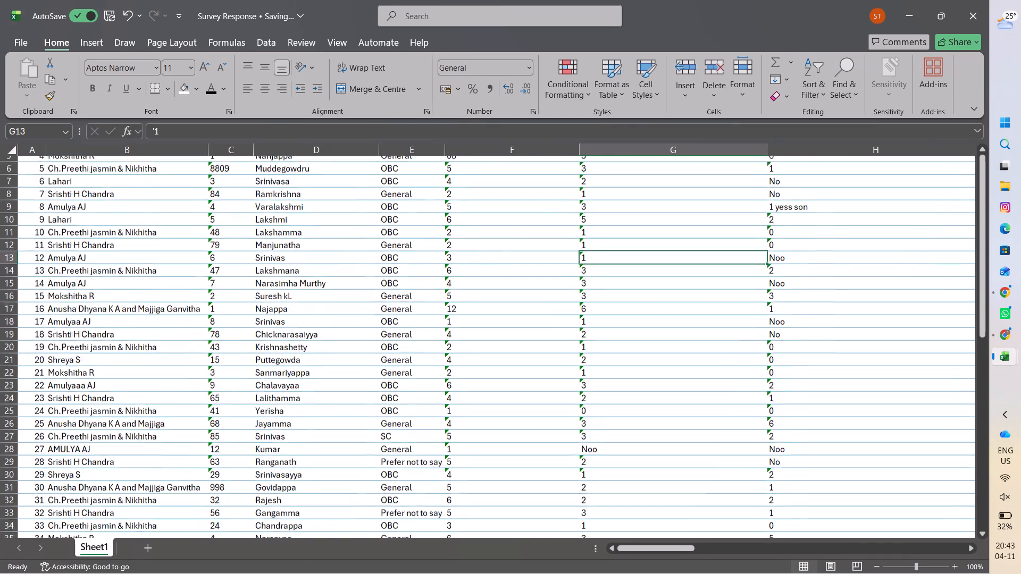
{"action": "scroll", "coordinate": [124, 220], "scroll_direction": "down", "scroll_amount": 5}
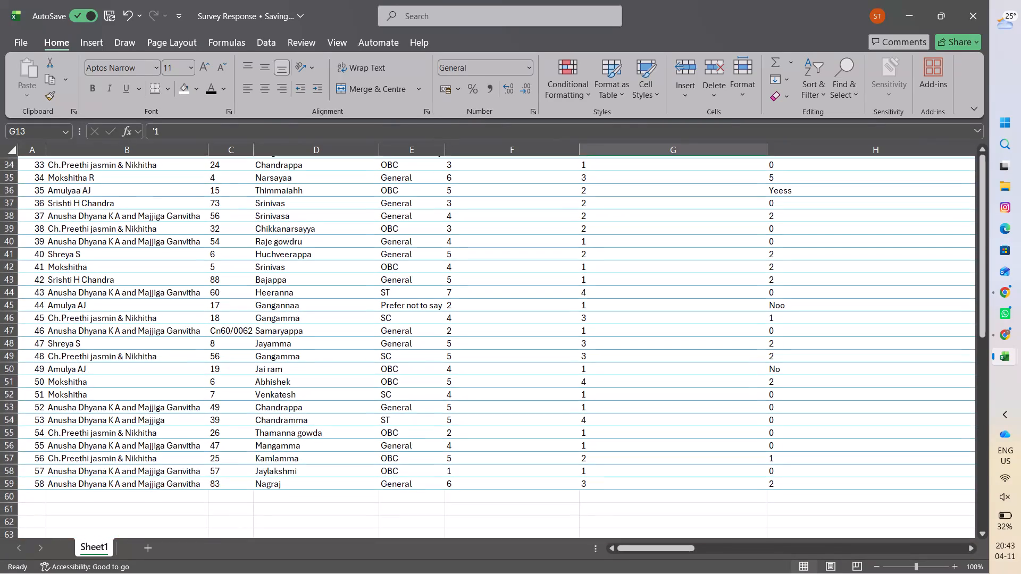
{"action": "scroll", "coordinate": [124, 220], "scroll_direction": "down", "scroll_amount": 1}
{"action": "scroll", "coordinate": [124, 220], "scroll_direction": "right", "scroll_amount": 1}
{"action": "scroll", "coordinate": [124, 220], "scroll_direction": "up", "scroll_amount": 2}
{"action": "scroll", "coordinate": [124, 220], "scroll_direction": "down", "scroll_amount": 2}
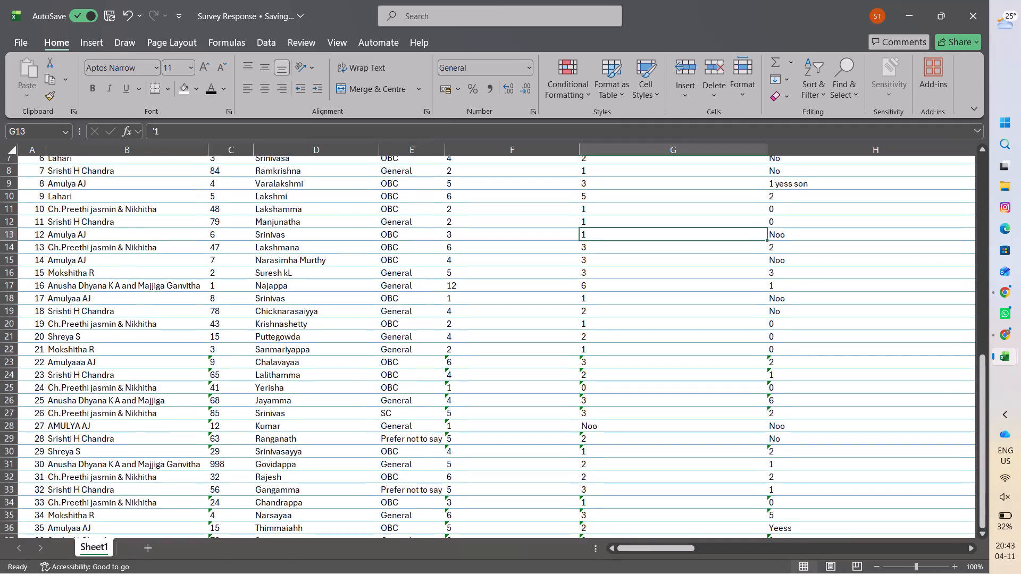
{"action": "scroll", "coordinate": [124, 220], "scroll_direction": "down", "scroll_amount": 2}
{"action": "scroll", "coordinate": [124, 220], "scroll_direction": "up", "scroll_amount": 3}
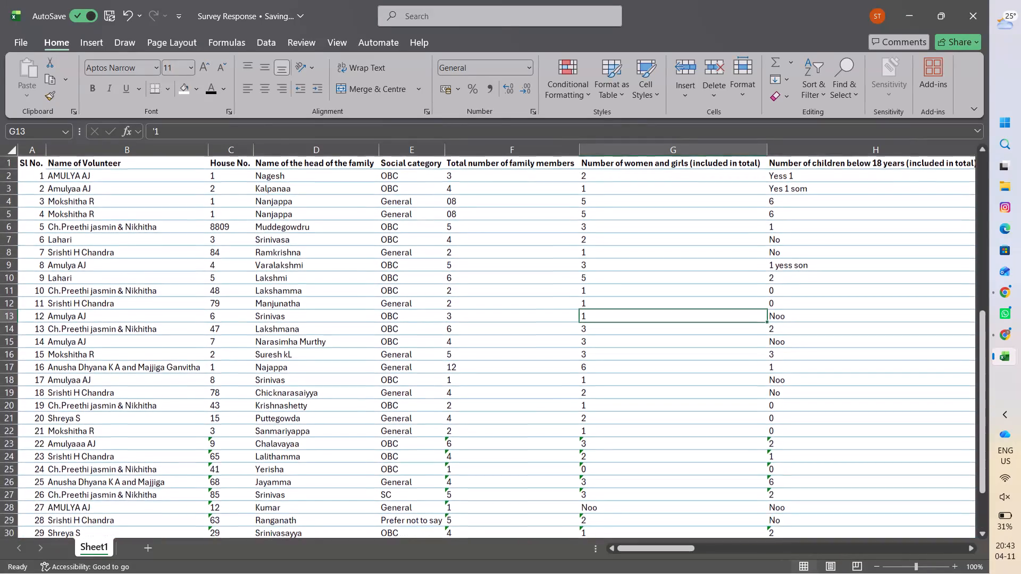
{"action": "scroll", "coordinate": [124, 220], "scroll_direction": "right", "scroll_amount": 1}
{"action": "scroll", "coordinate": [124, 220], "scroll_direction": "up", "scroll_amount": 2}
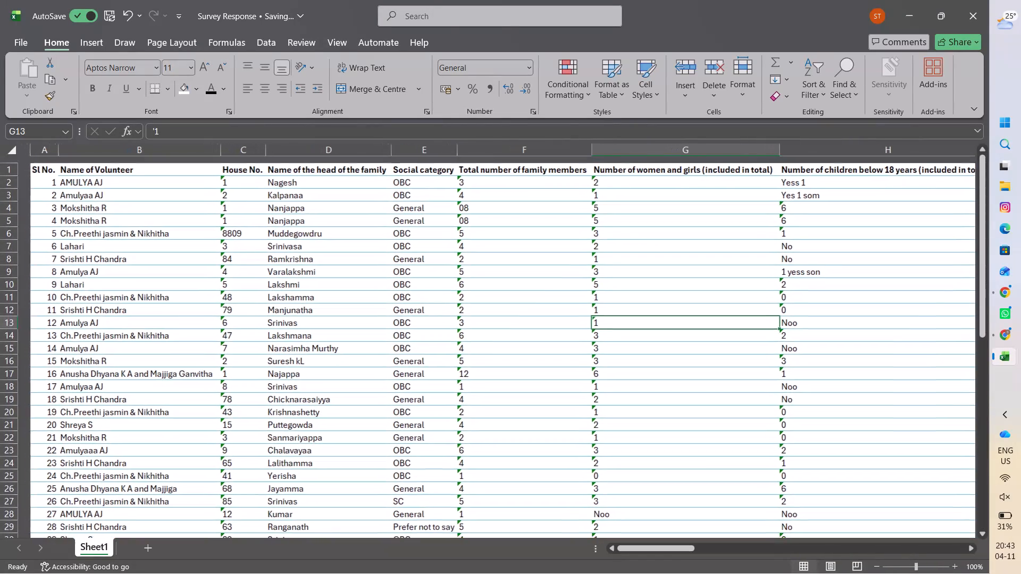
{"action": "scroll", "coordinate": [124, 220], "scroll_direction": "up", "scroll_amount": 1}
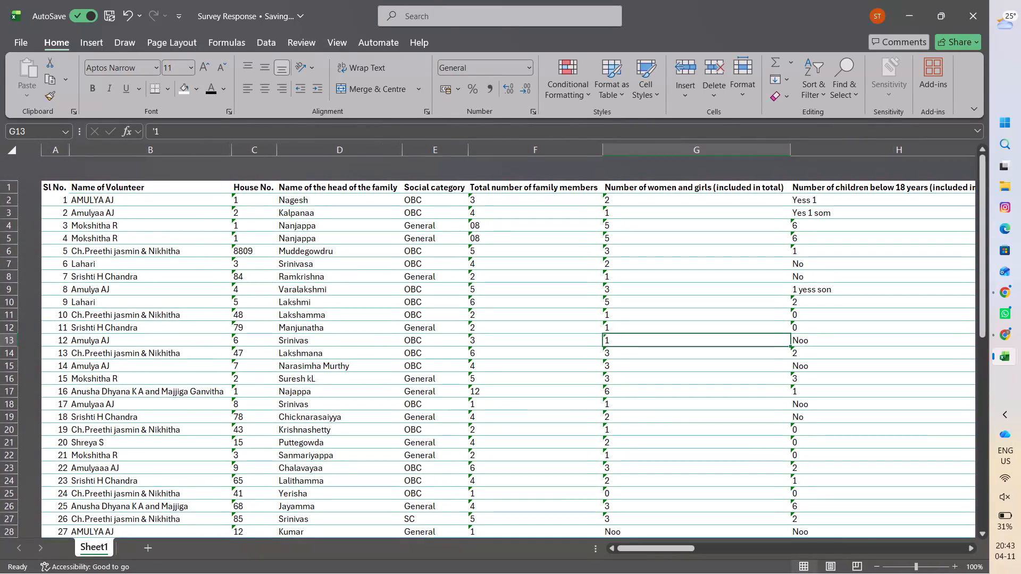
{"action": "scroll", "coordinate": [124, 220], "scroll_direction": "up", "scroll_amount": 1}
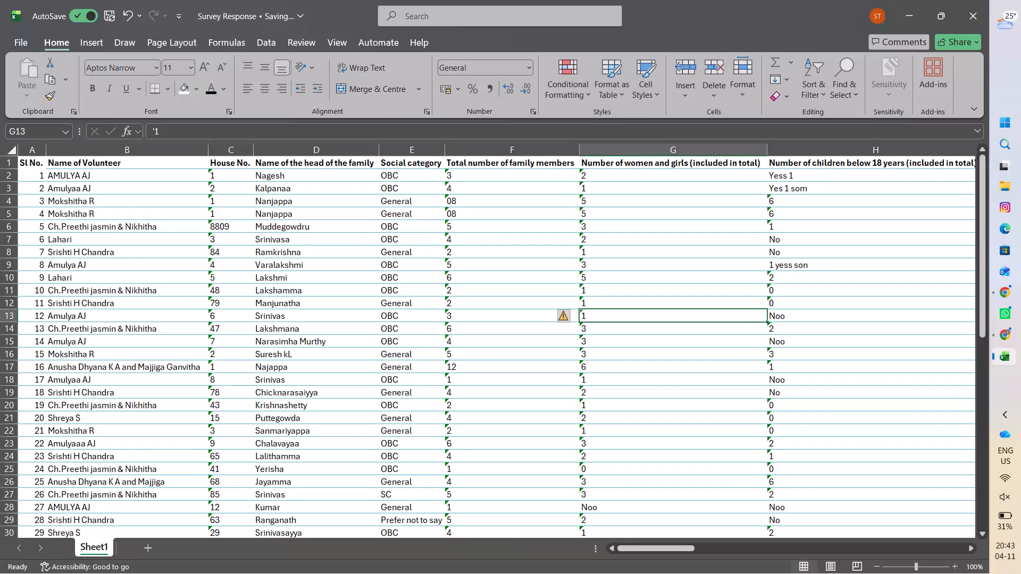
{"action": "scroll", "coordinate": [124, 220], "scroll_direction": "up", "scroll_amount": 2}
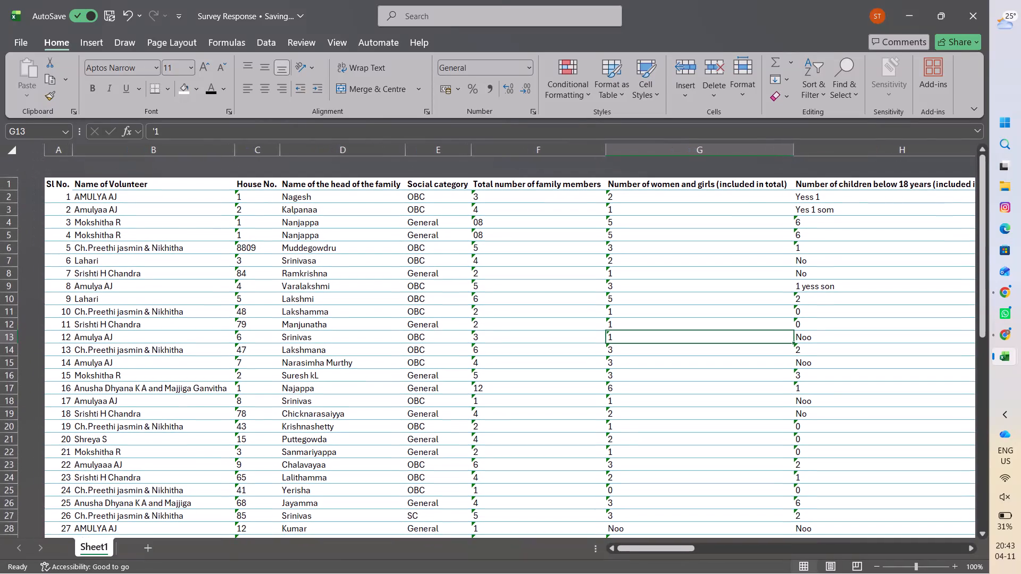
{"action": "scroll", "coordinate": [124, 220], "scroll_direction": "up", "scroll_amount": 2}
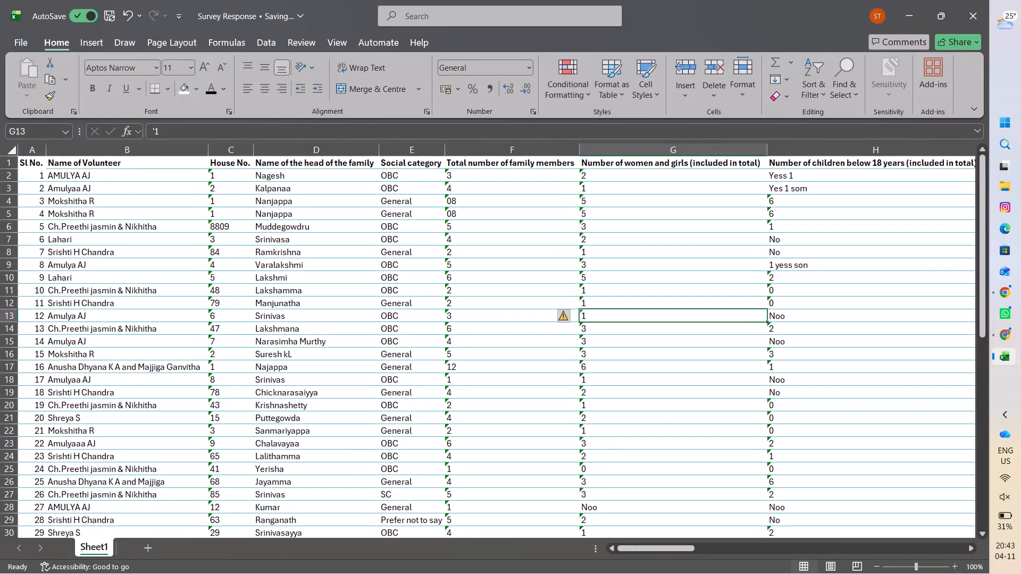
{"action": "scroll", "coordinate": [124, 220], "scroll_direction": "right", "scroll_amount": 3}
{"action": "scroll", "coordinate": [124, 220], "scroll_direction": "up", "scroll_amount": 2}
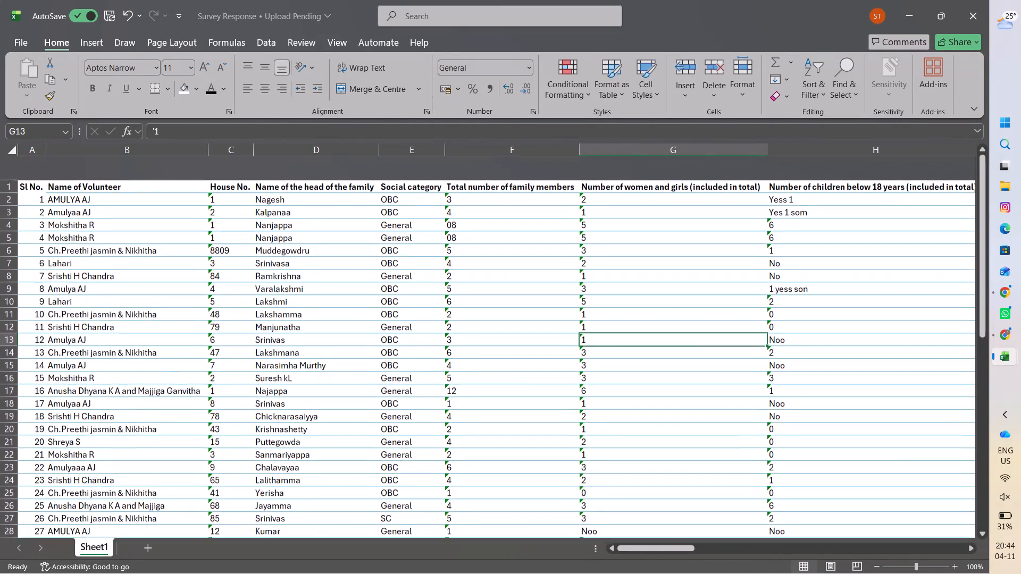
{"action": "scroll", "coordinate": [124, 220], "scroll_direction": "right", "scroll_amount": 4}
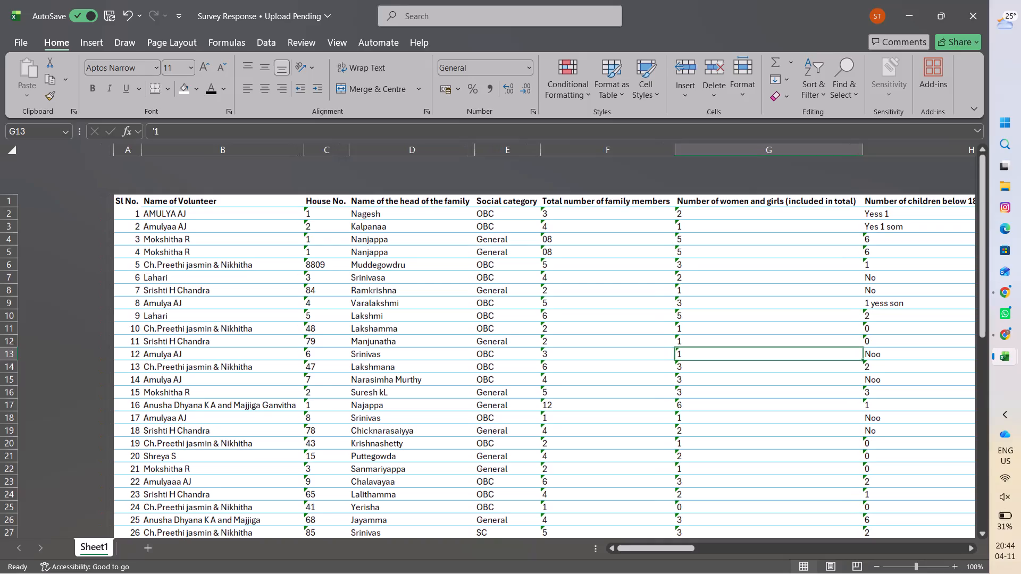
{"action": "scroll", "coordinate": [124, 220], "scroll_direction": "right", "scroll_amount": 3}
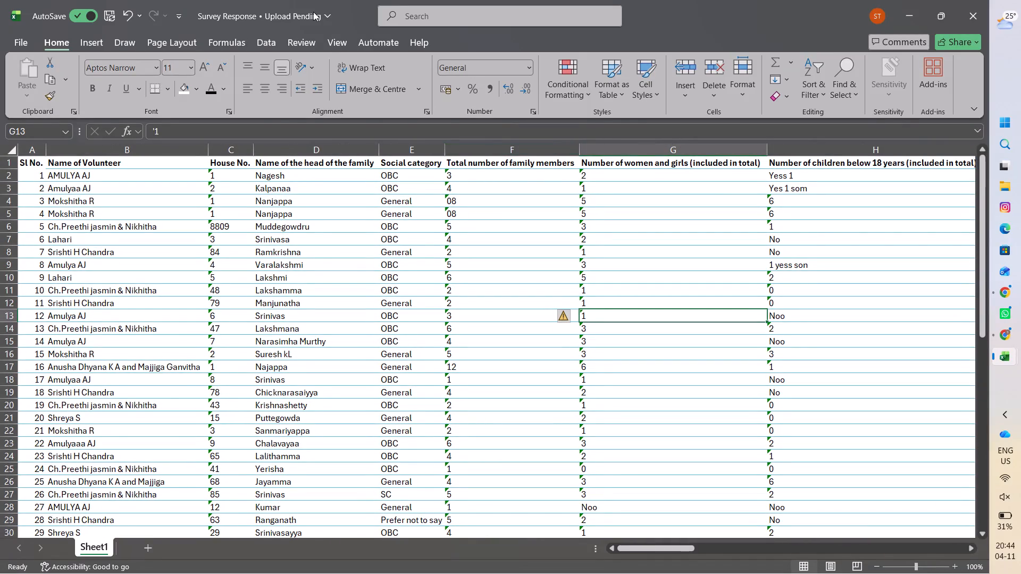
Save a copy of the workbook to the Desktop as Survey Response in Excel Workbook format.
{"action": "left_click", "coordinate": [17, 43]}
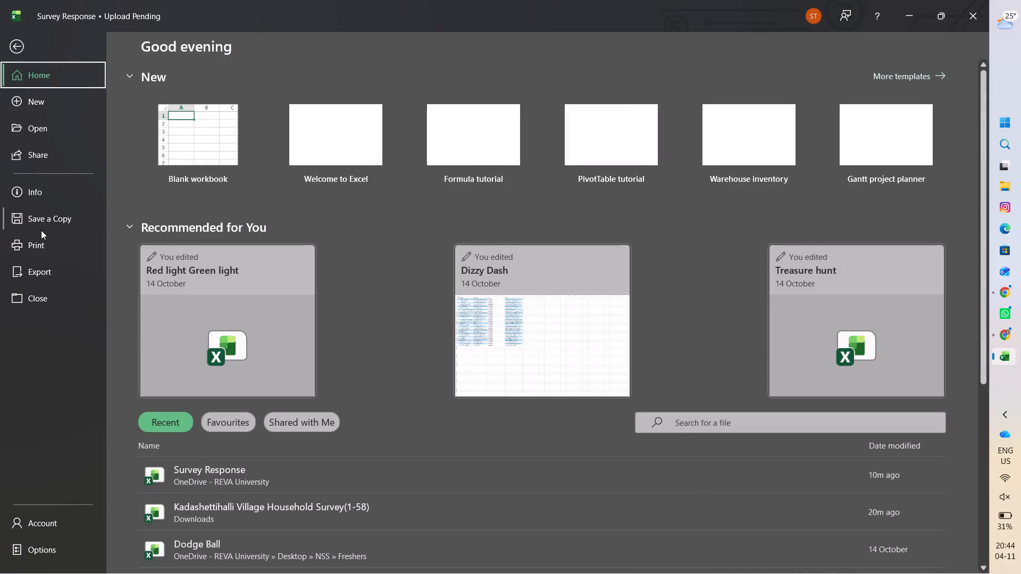
{"action": "left_click", "coordinate": [41, 223]}
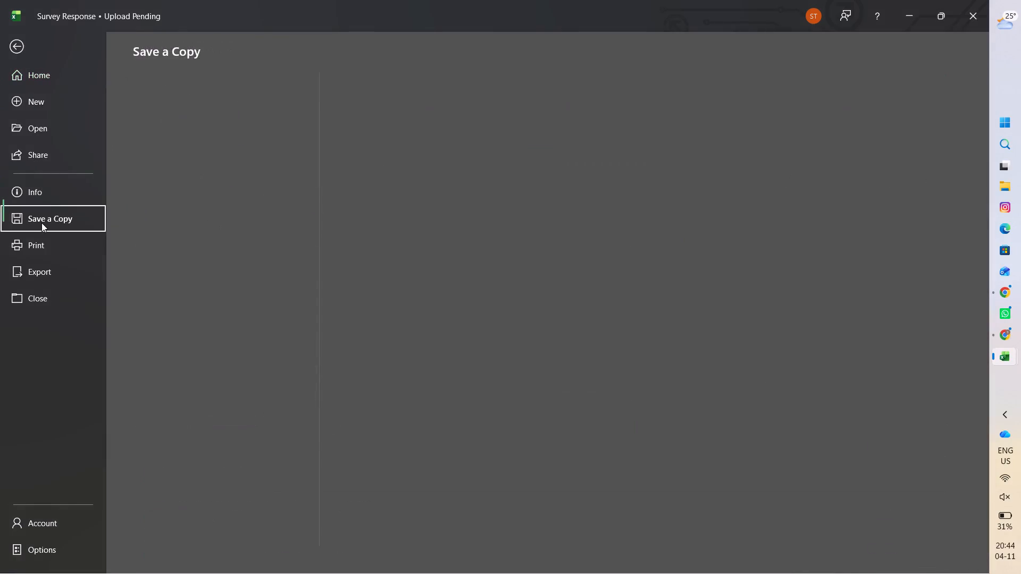
{"action": "left_click", "coordinate": [188, 336]}
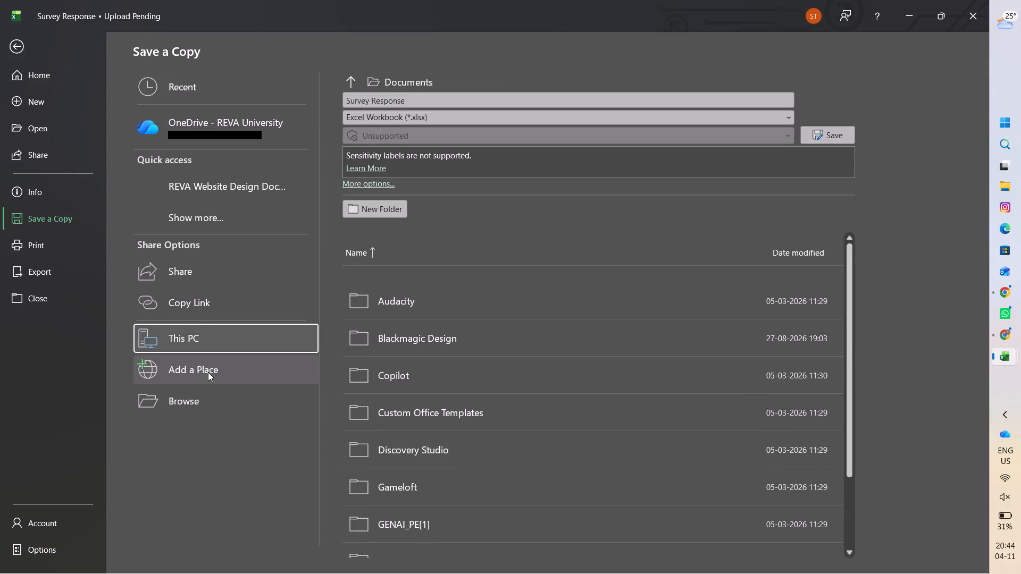
{"action": "left_click", "coordinate": [183, 395]}
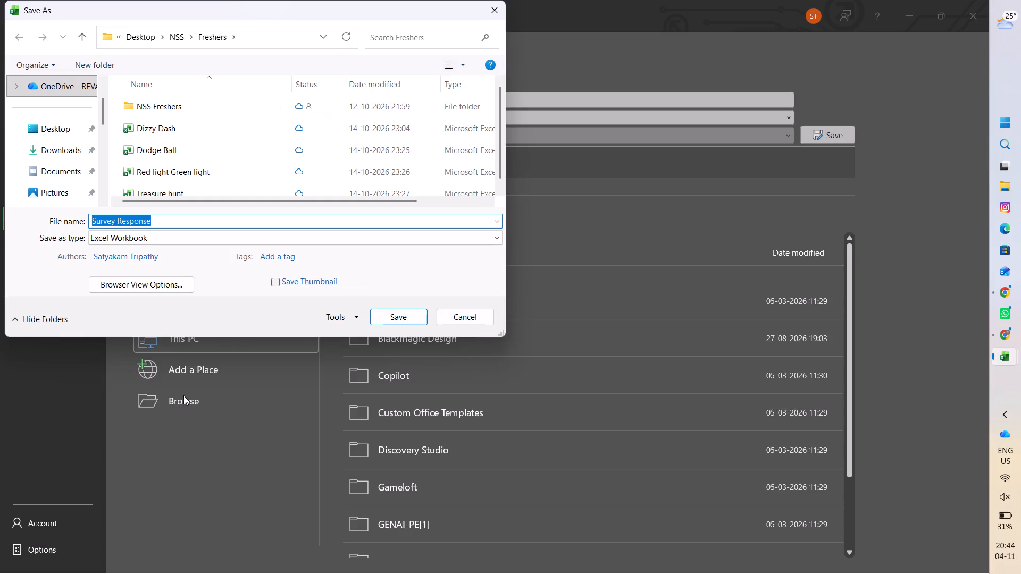
{"action": "left_click", "coordinate": [67, 137]}
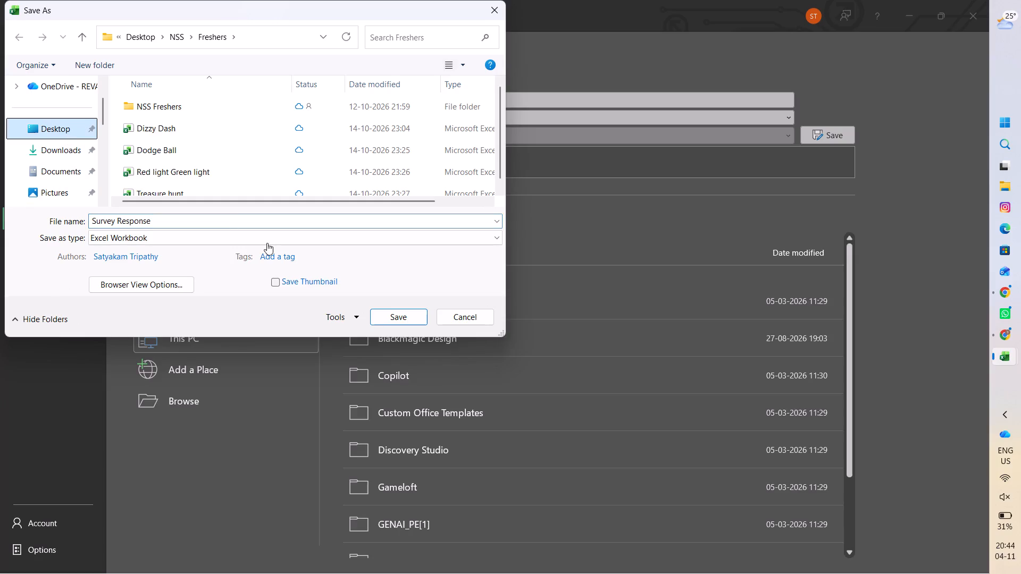
{"action": "left_click", "coordinate": [402, 318]}
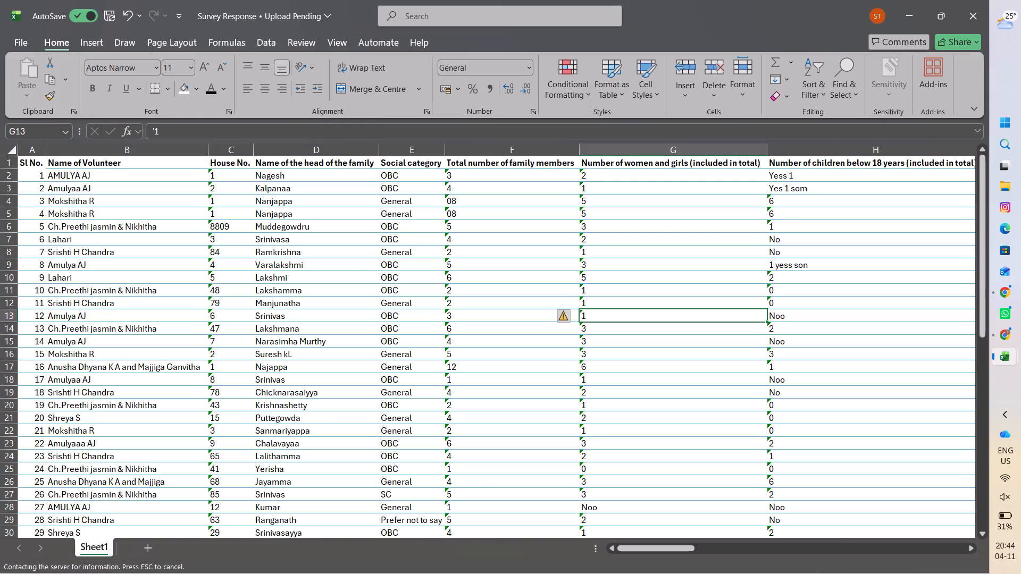
Minimize the workbook and refresh the desktop to look for the saved copy.
{"action": "left_click", "coordinate": [910, 8]}
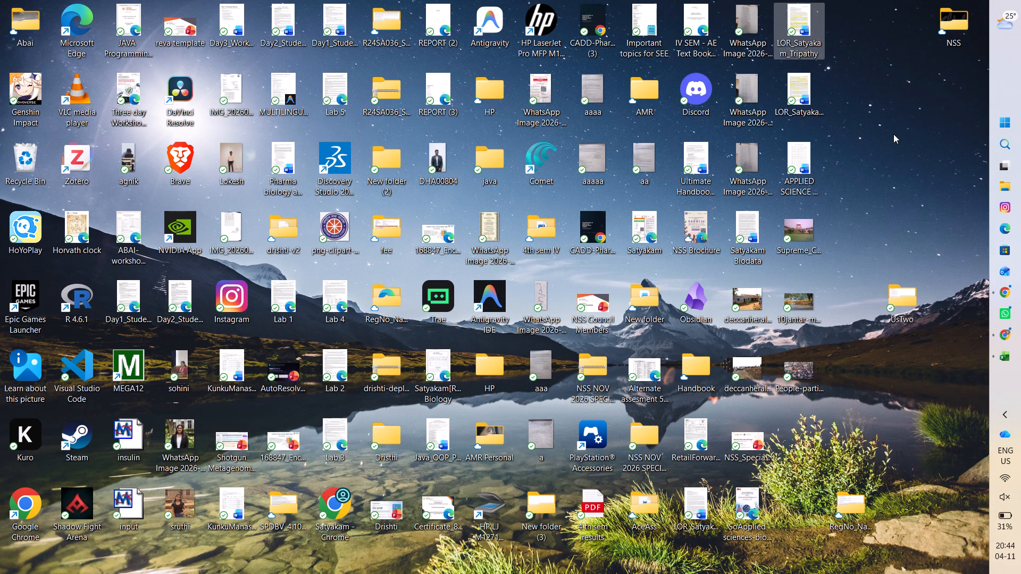
{"action": "right_click", "coordinate": [892, 136]}
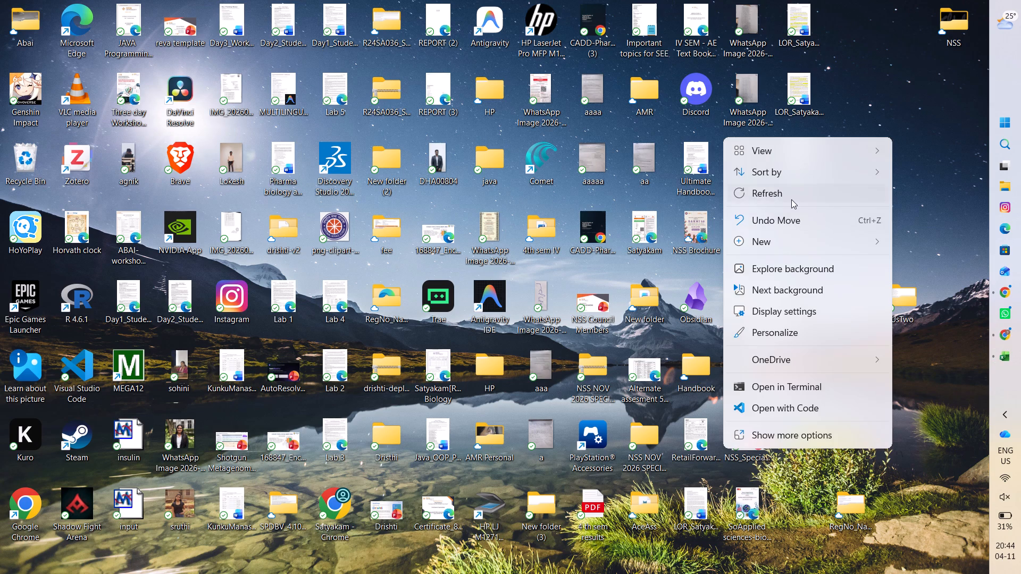
{"action": "left_click", "coordinate": [791, 199]}
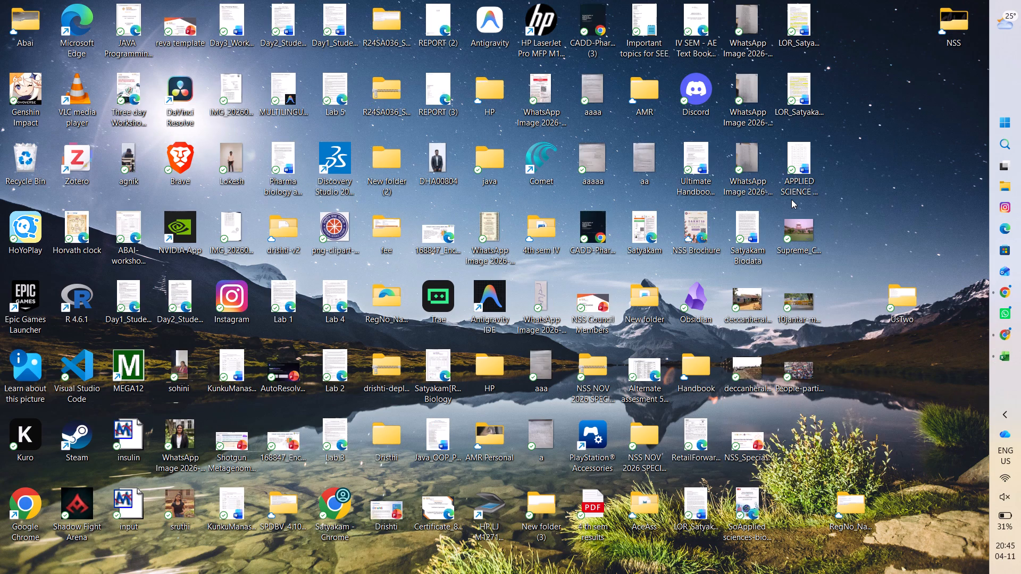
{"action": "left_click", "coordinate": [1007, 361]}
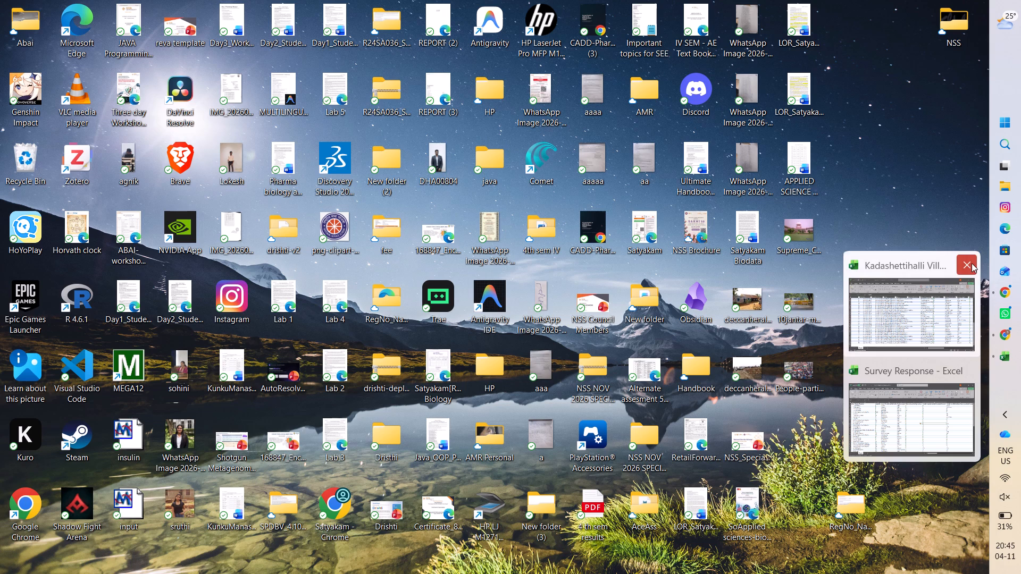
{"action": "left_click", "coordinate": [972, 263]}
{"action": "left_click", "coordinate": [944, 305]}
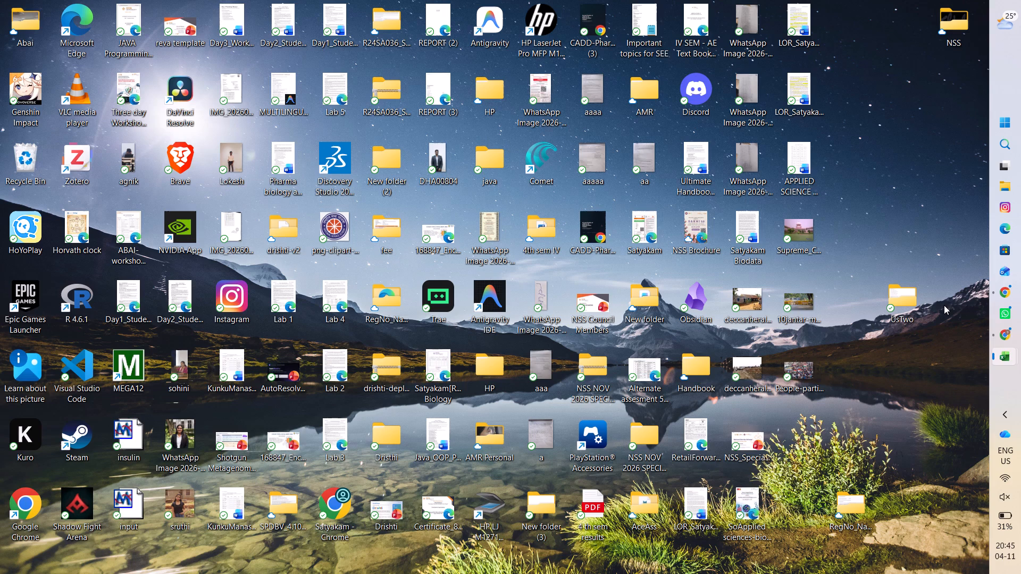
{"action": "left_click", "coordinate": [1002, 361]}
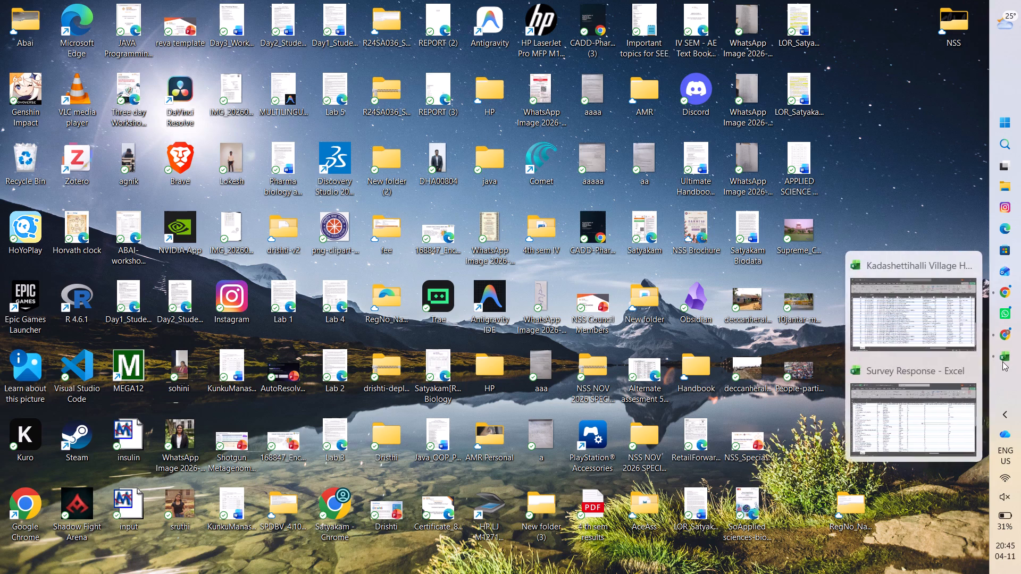